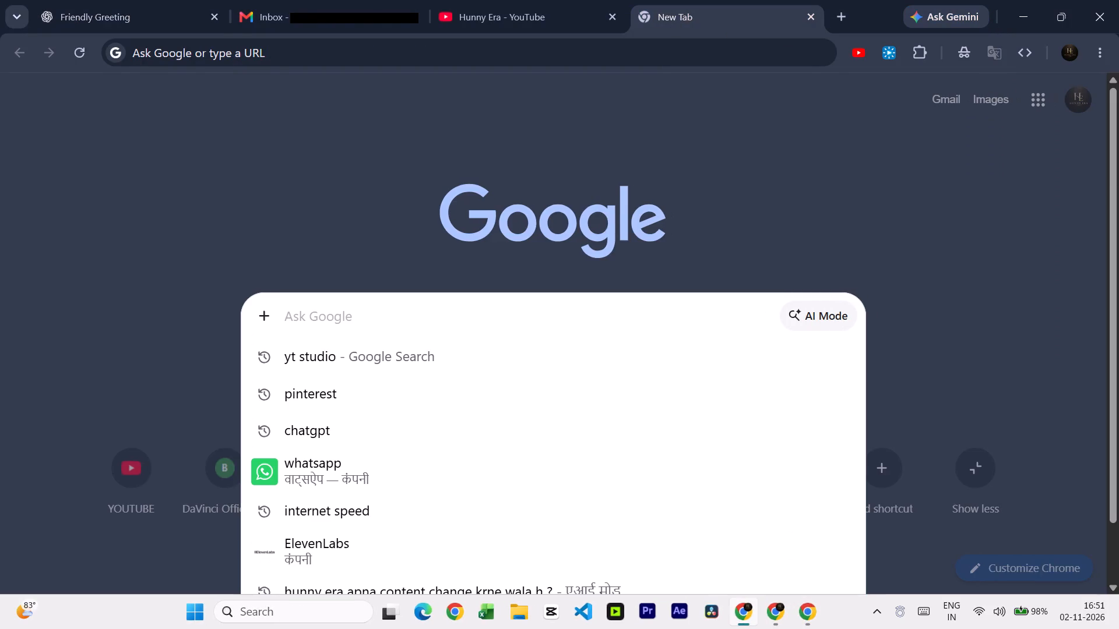
type("hosti")
key("Down")
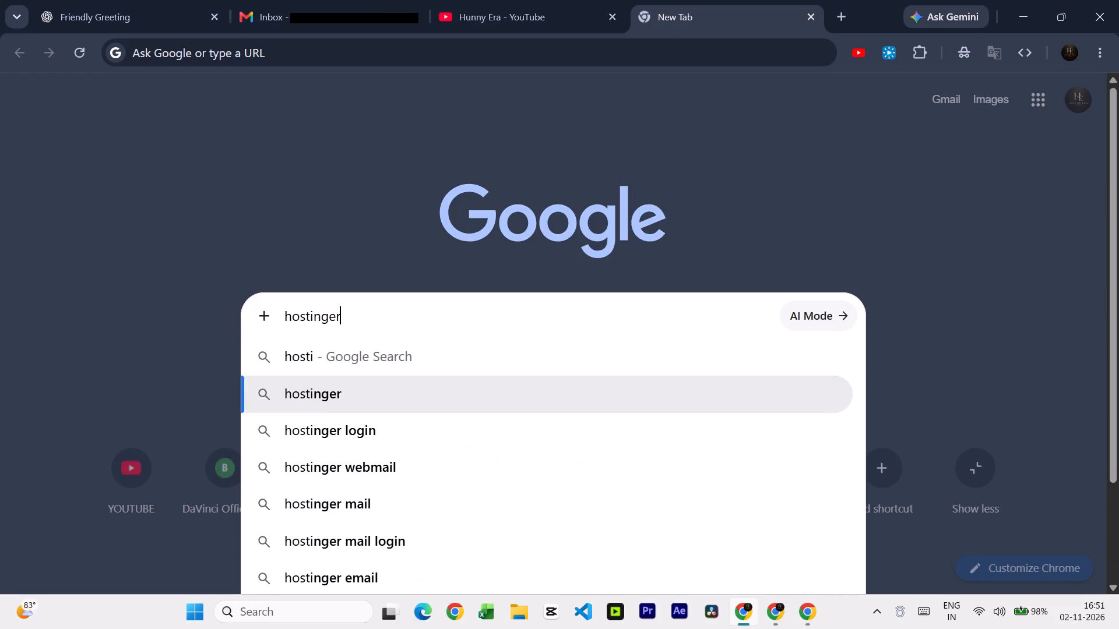
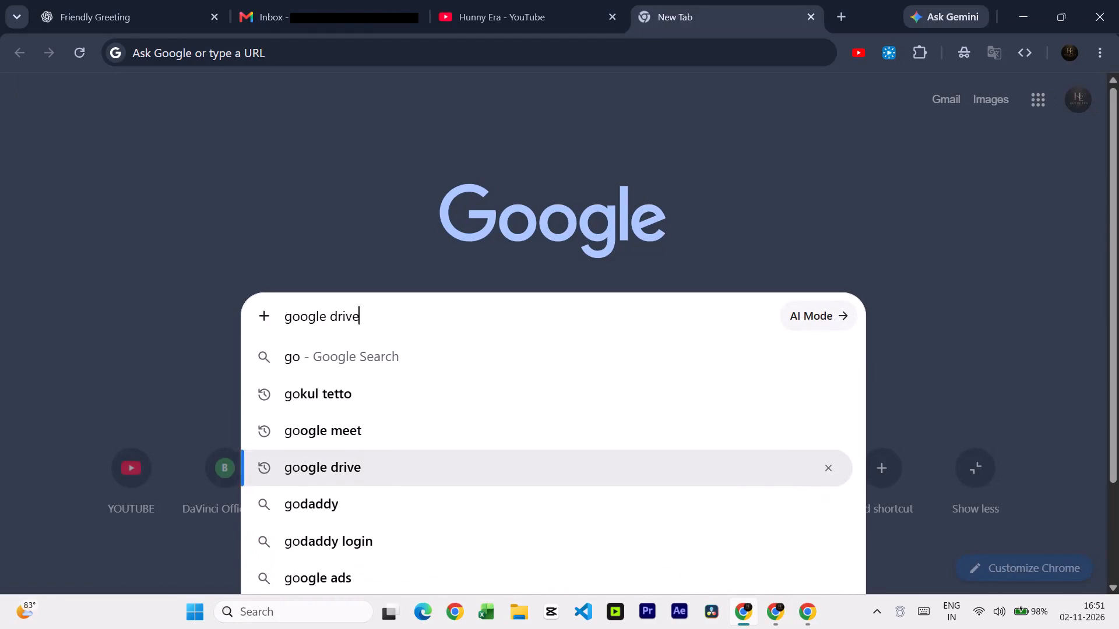
Search Google for the suggested "godaddy" and open GoDaddy's official site from the results.
key("Down")
key("Down")
key("Up")
key("Return")
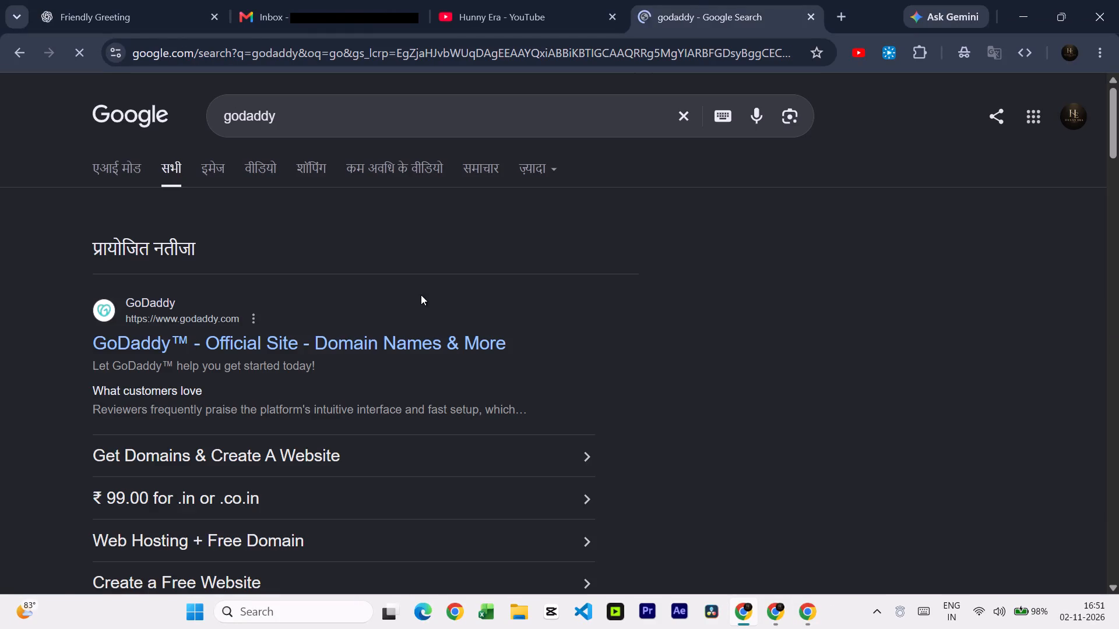
left_click(378, 341)
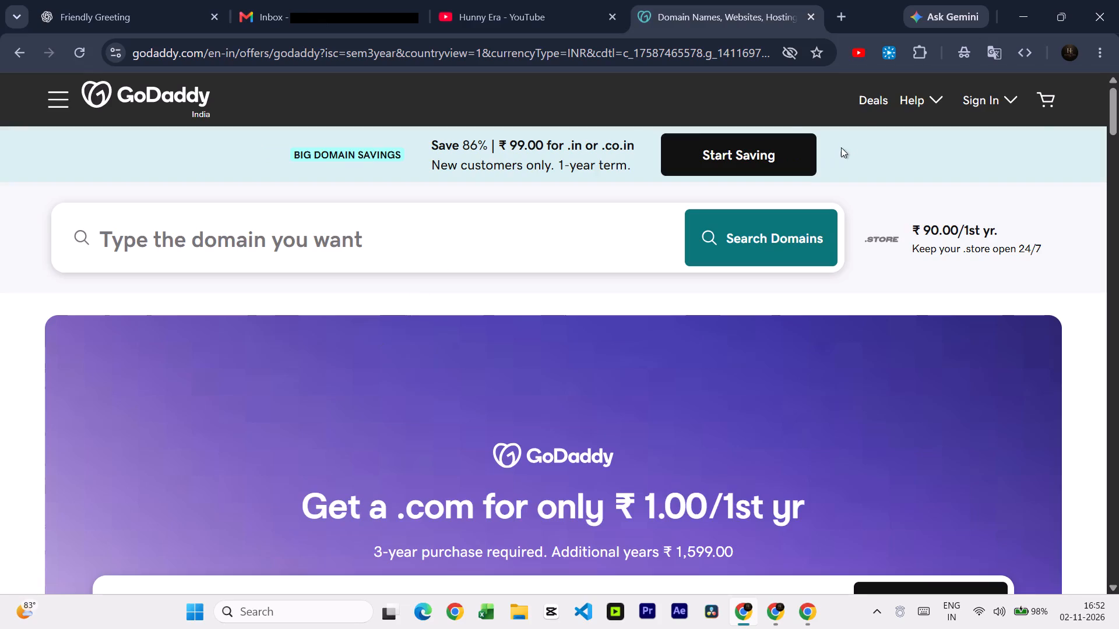
Open the sign-in options on the GoDaddy site.
left_click(986, 105)
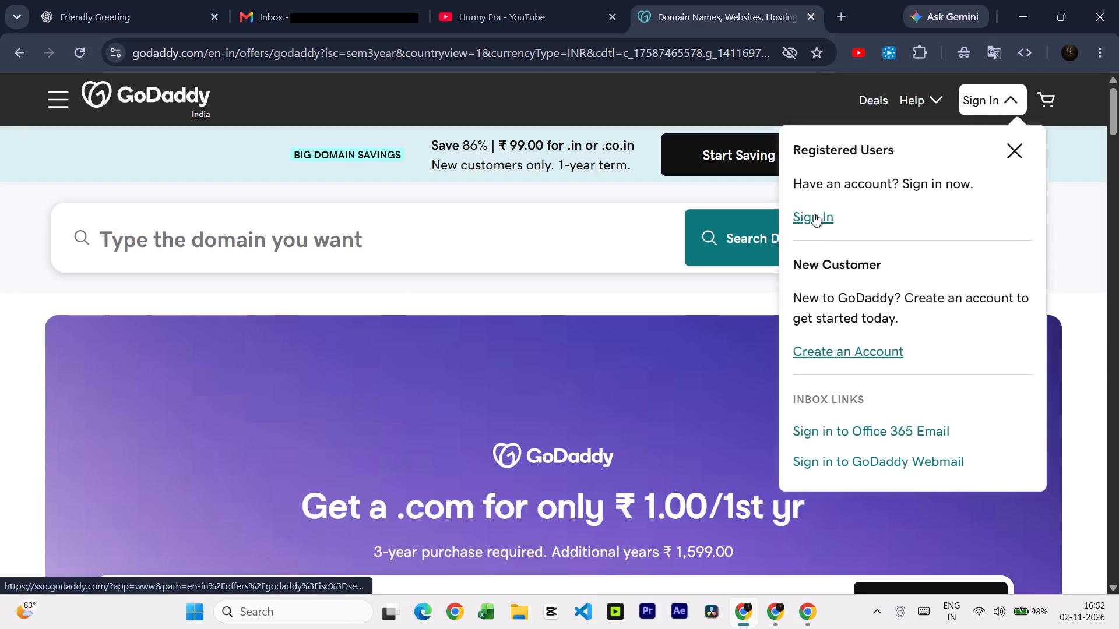
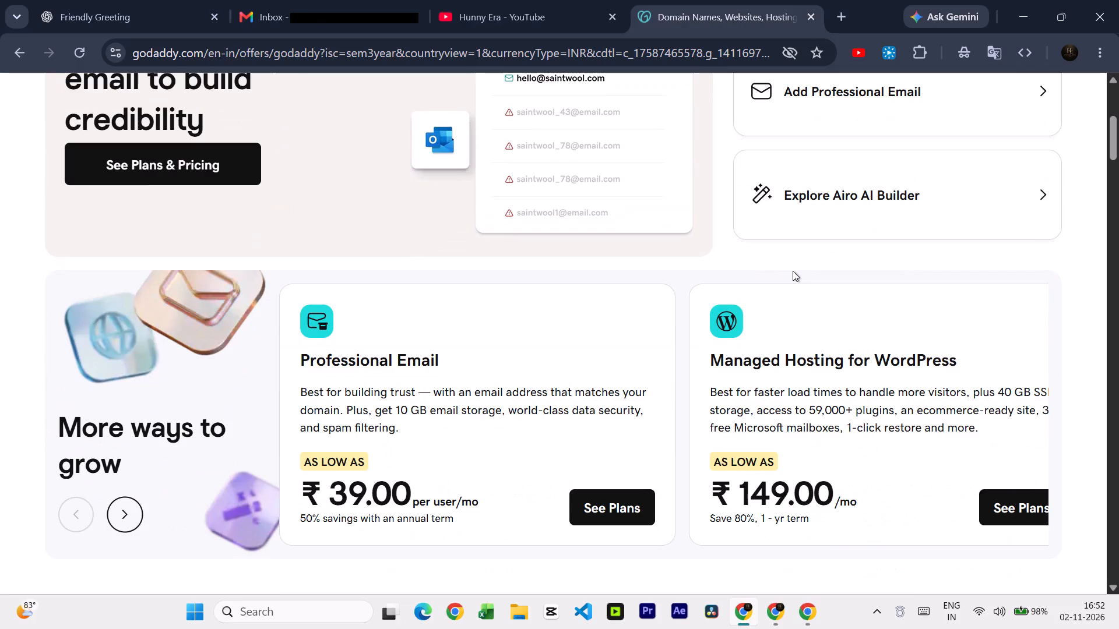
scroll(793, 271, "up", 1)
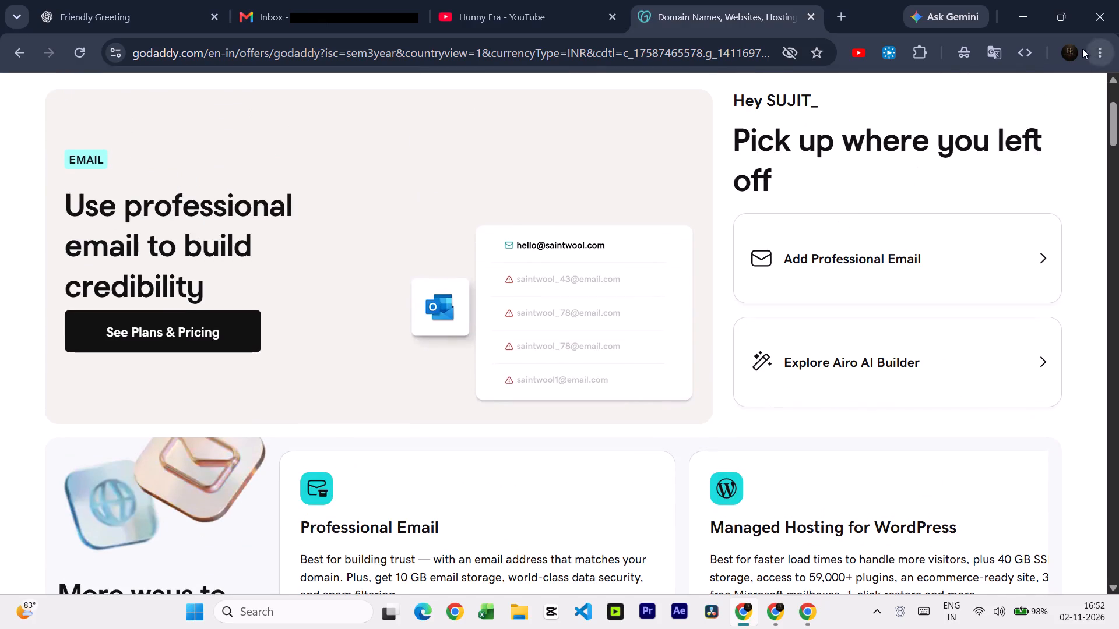
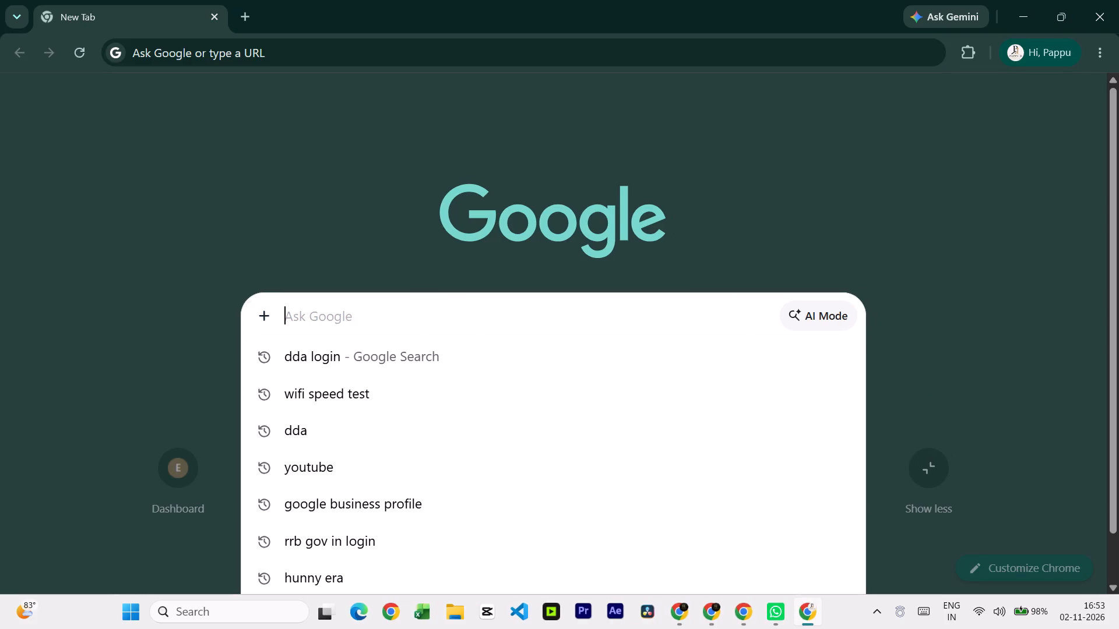
Search Google for the suggested "godaddy india" in the new tab.
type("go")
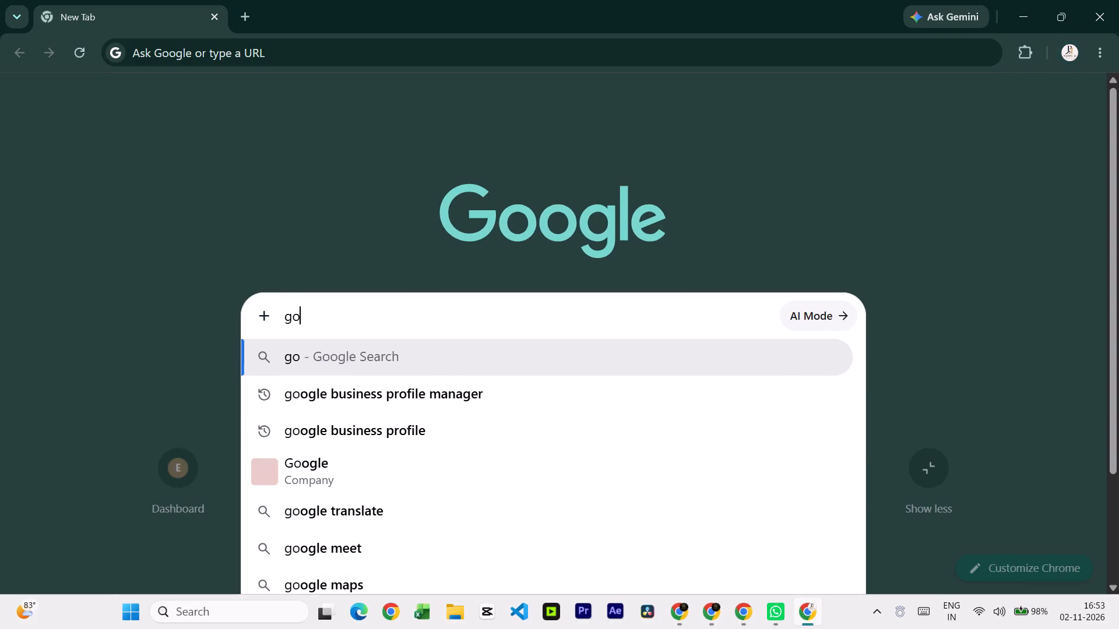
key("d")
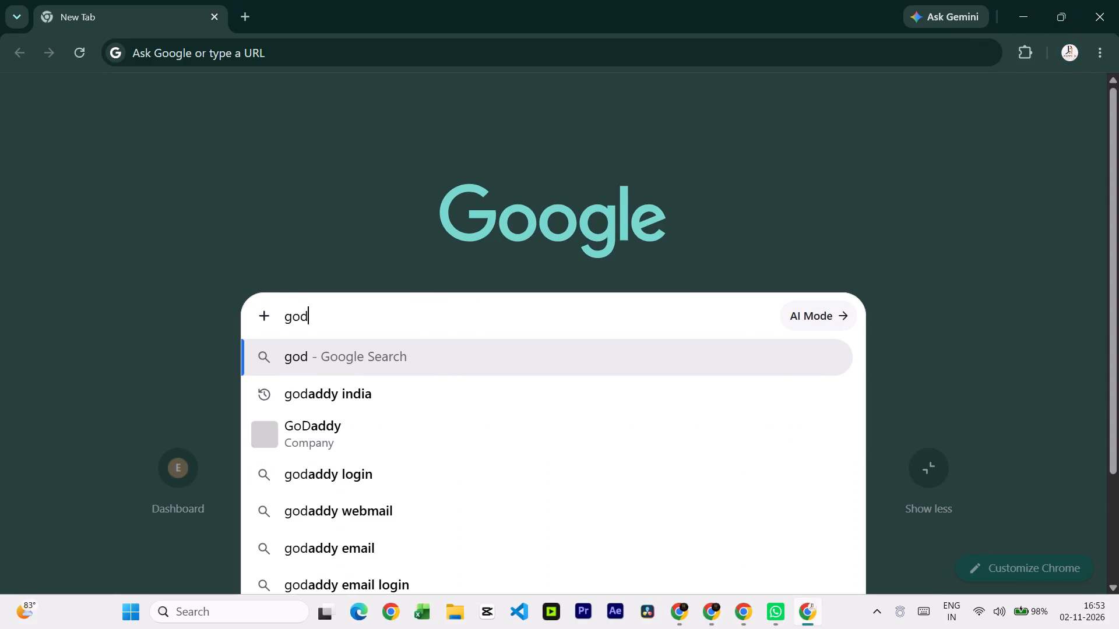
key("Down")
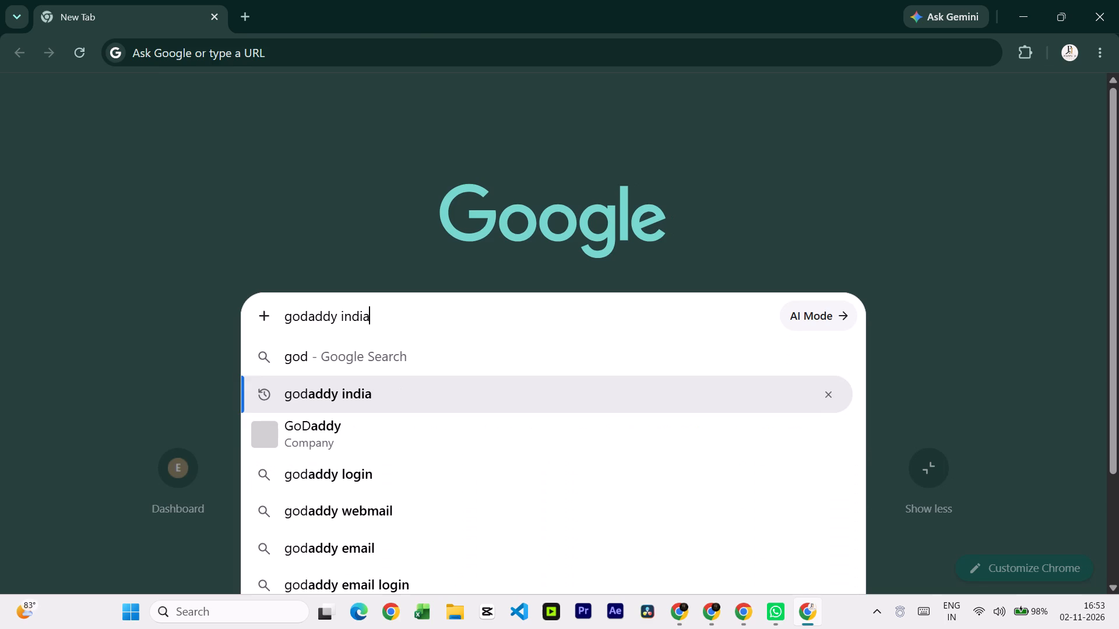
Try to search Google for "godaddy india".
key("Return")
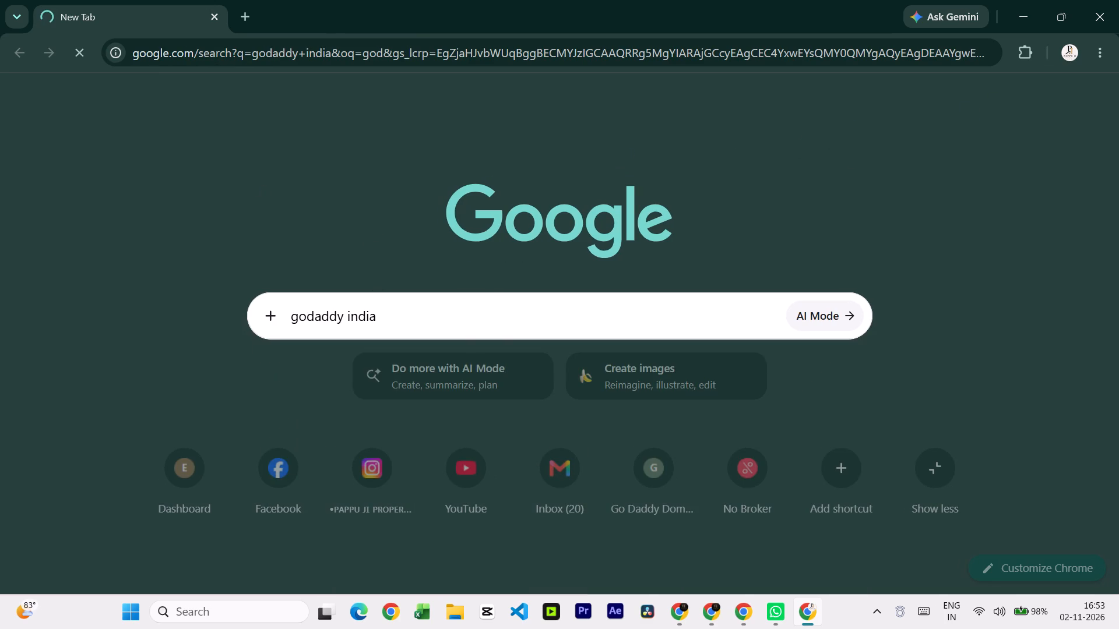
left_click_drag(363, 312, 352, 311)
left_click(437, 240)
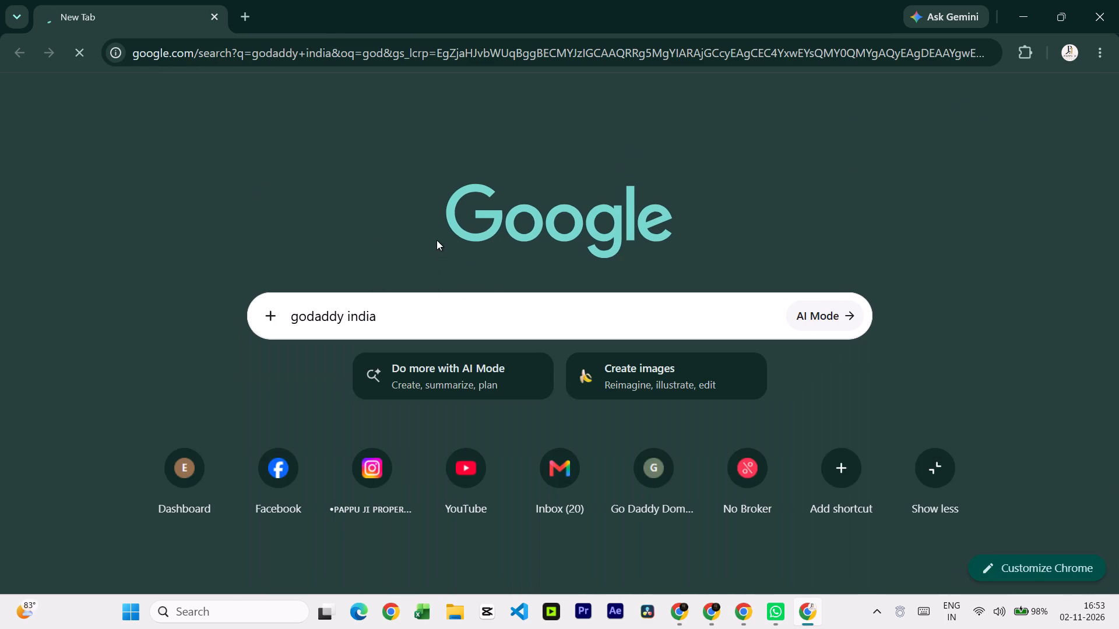
Shorten the Google query to "godaddy", run the search and open the sponsored GoDaddy official site result.
left_click(411, 316)
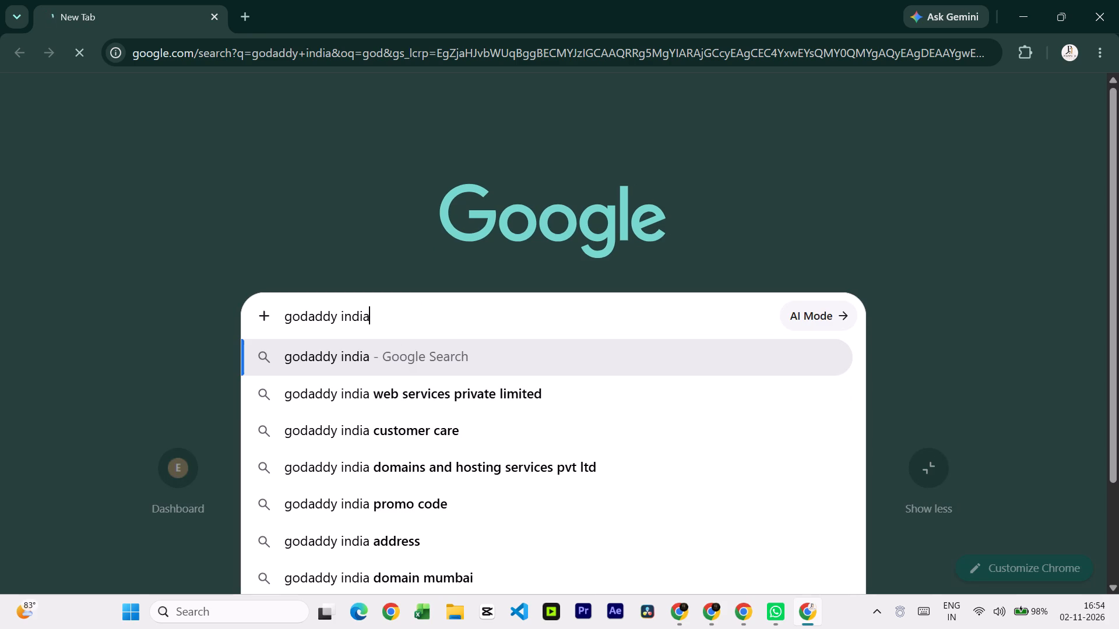
left_click_drag(393, 321, 332, 296)
left_click_drag(332, 296, 342, 298)
key("BackSpace")
key("BackSpace")
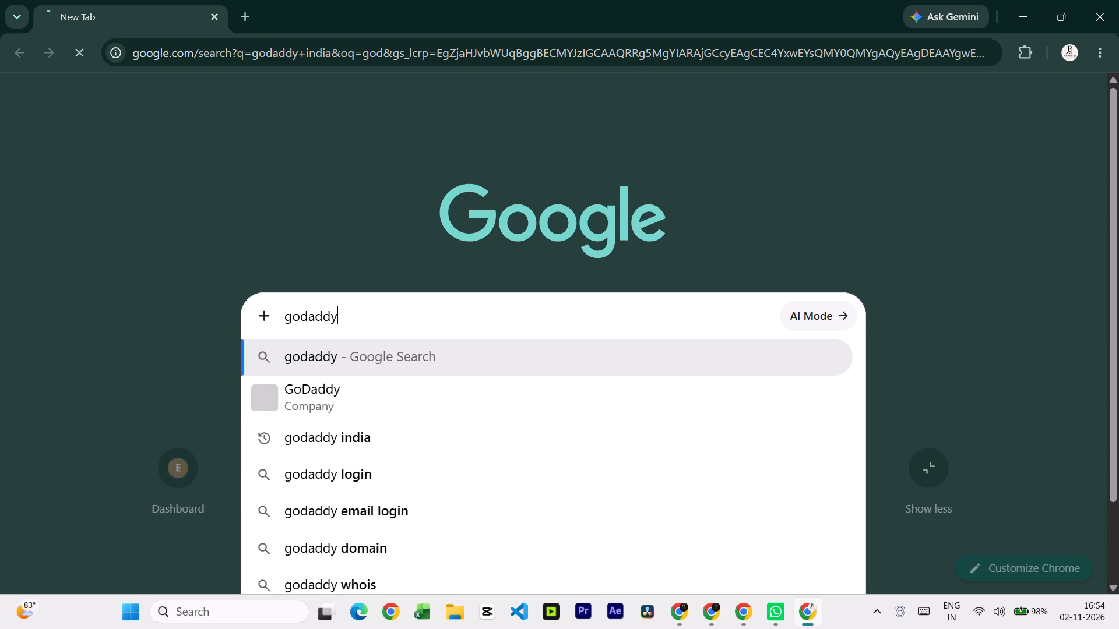
key("Return")
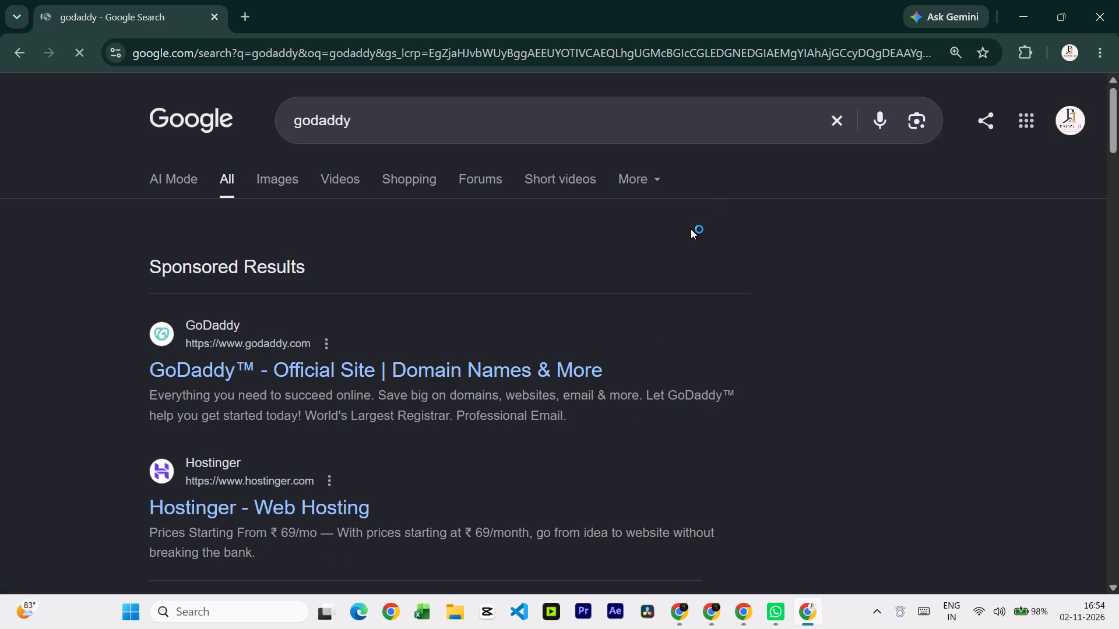
left_click(361, 366)
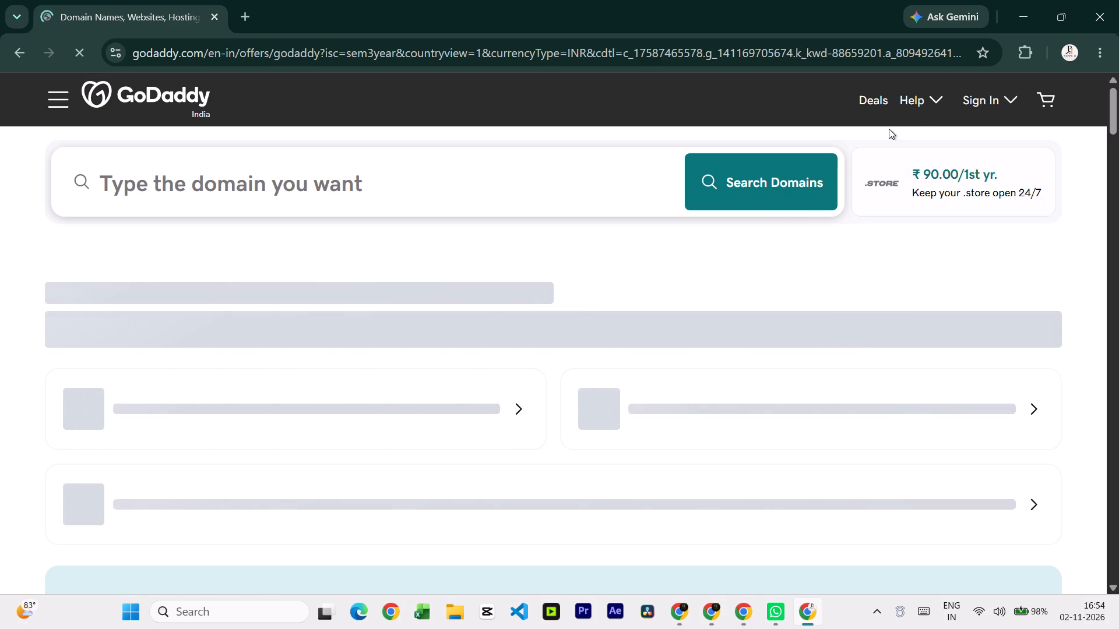
Open the GoDaddy site's sign-in and account creation options.
left_click(1001, 105)
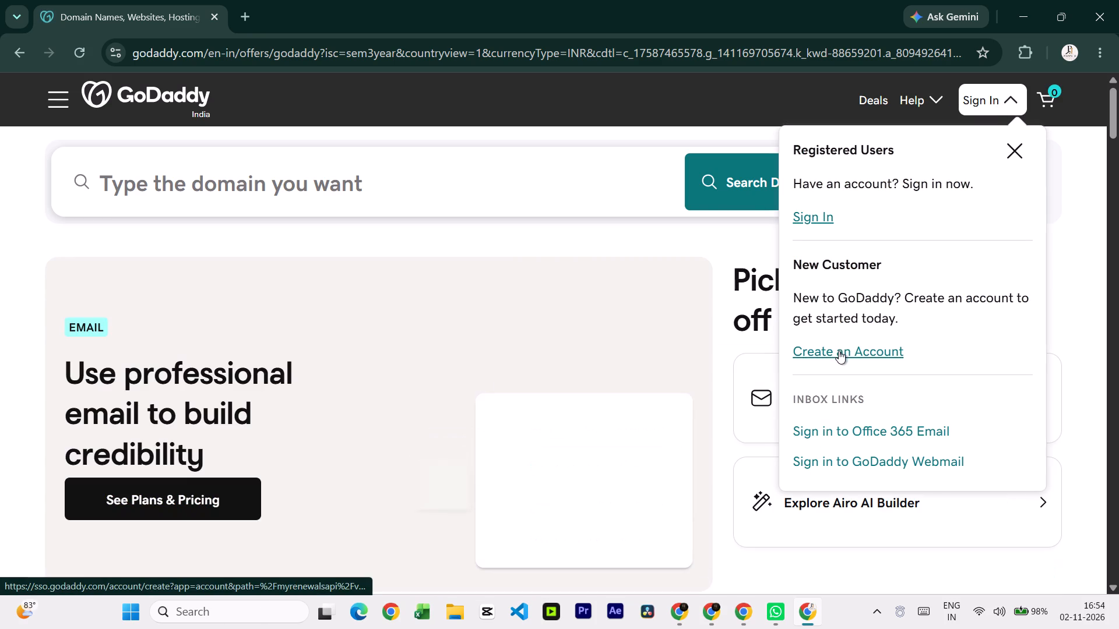
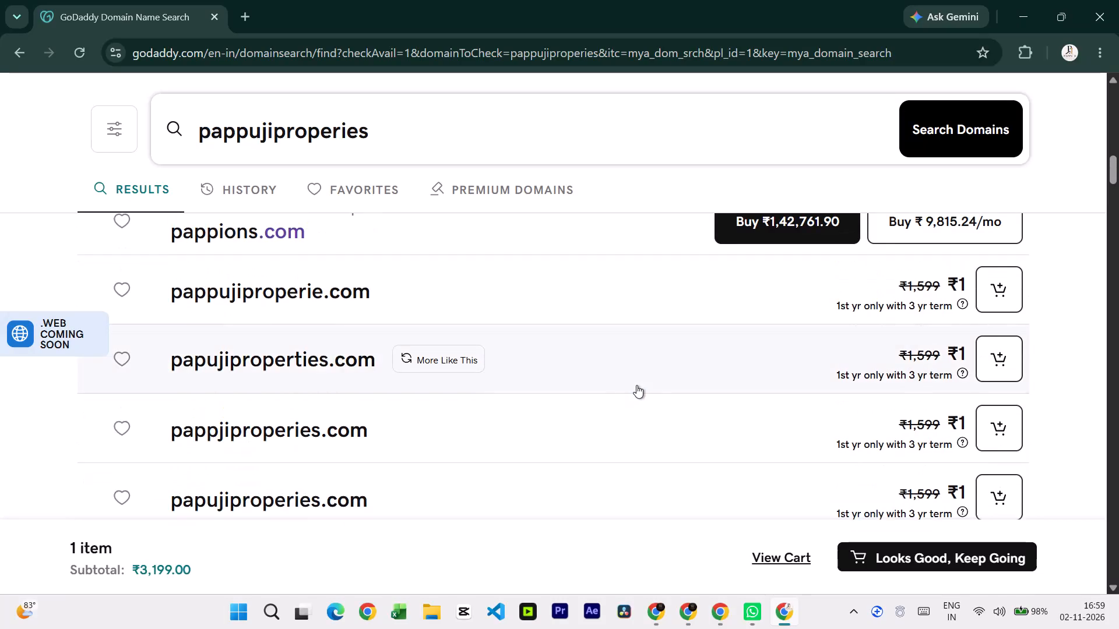
Open the cart and review the pappujiproperties.com registration and the Full Domain Protection offer.
scroll(636, 385, "up", 1)
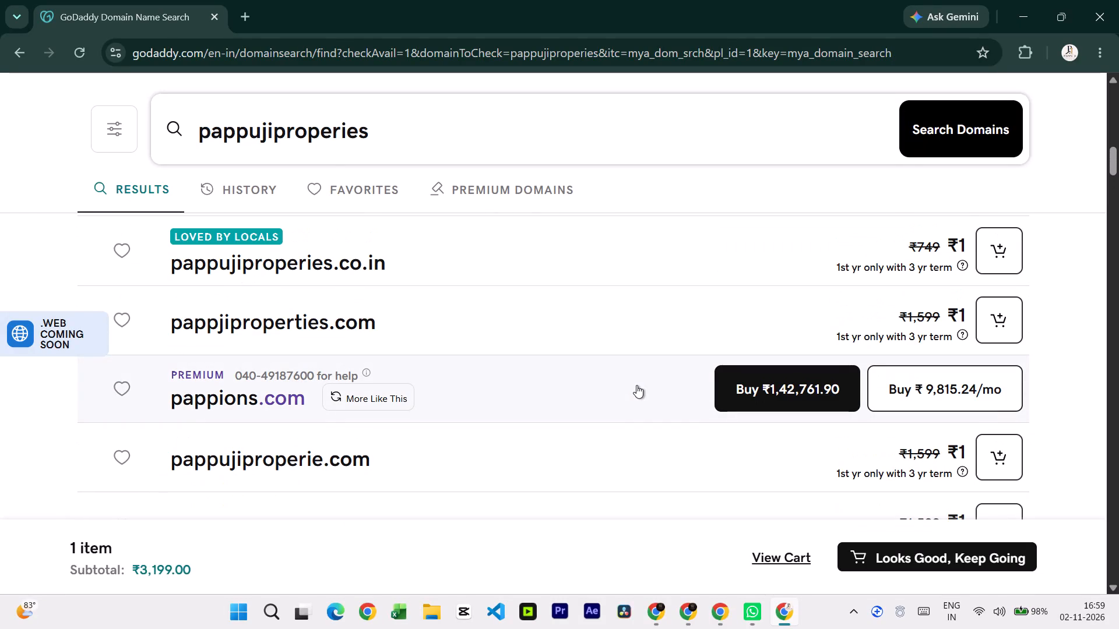
scroll(636, 385, "up", 1)
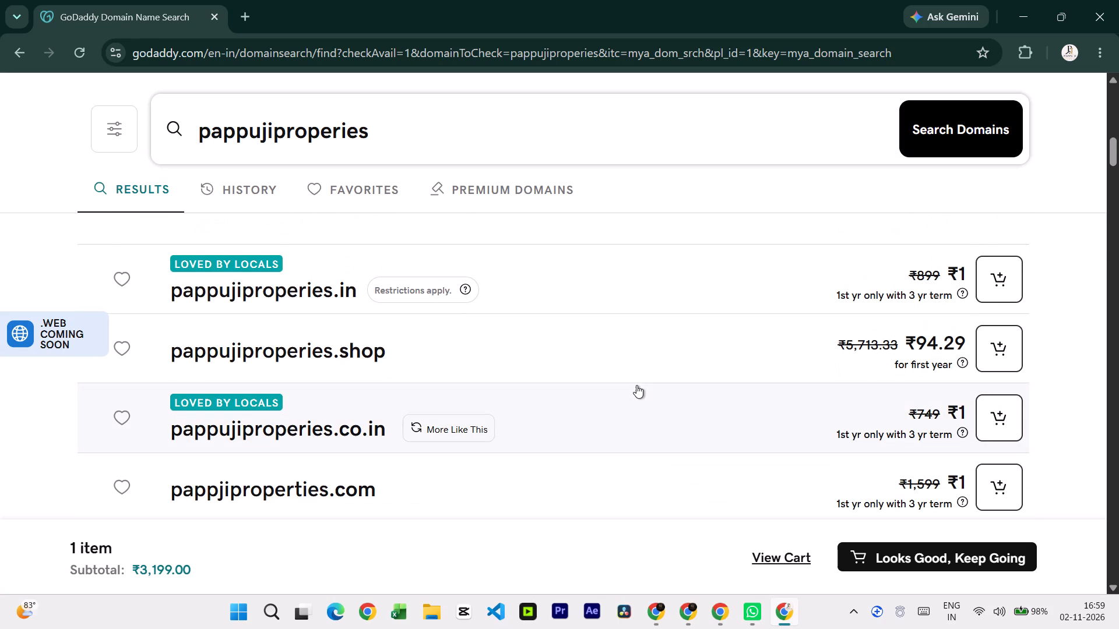
left_click(786, 547)
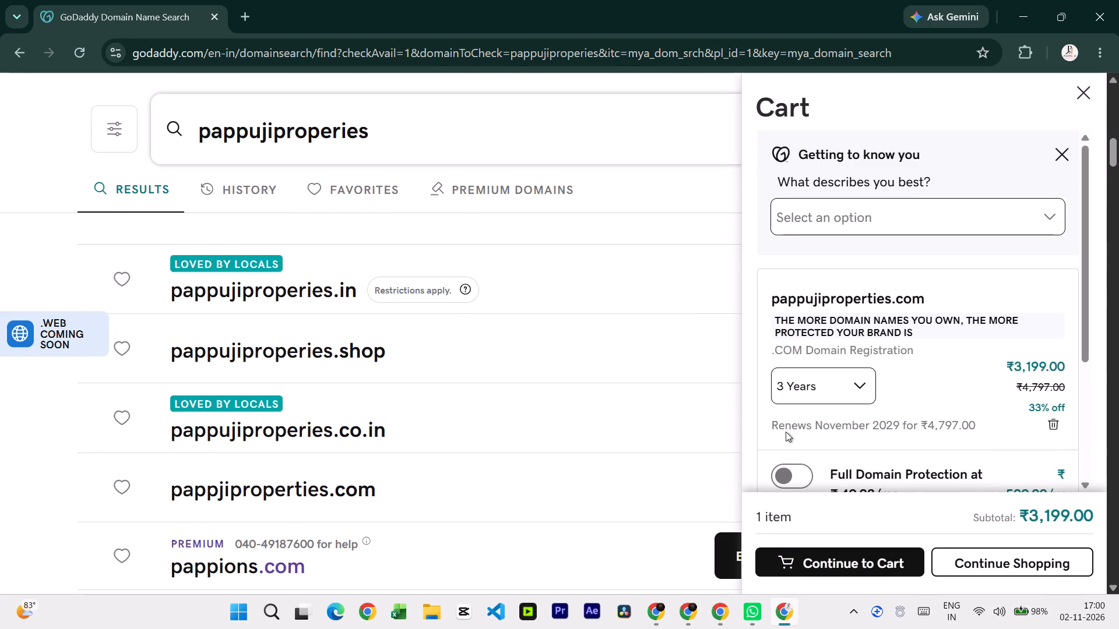
scroll(799, 393, "down", 1)
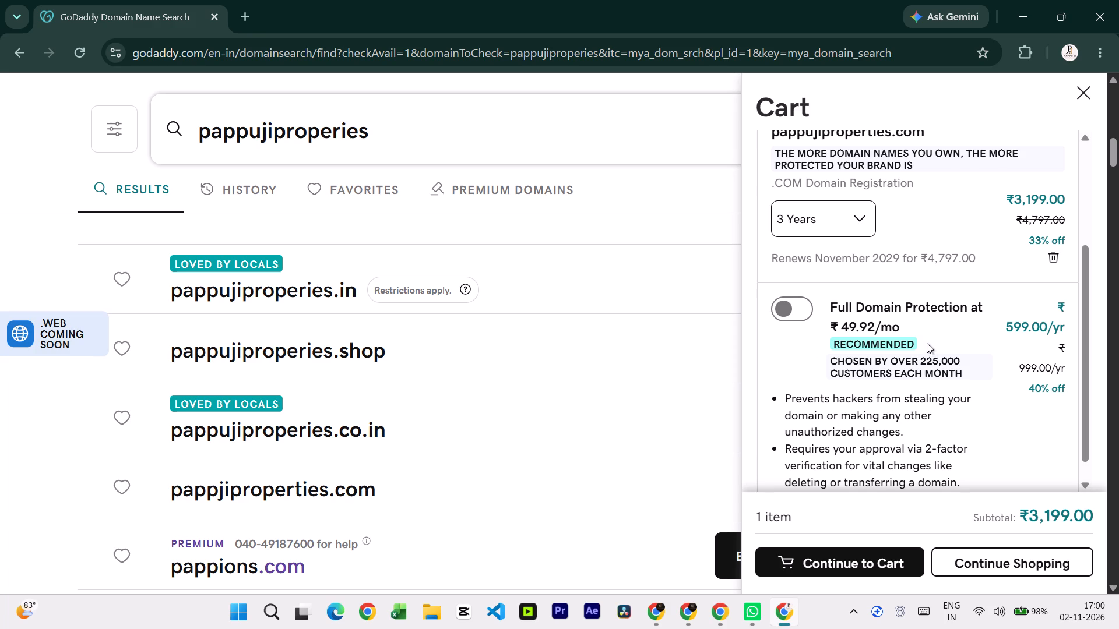
scroll(927, 343, "down", 3)
scroll(927, 343, "up", 2)
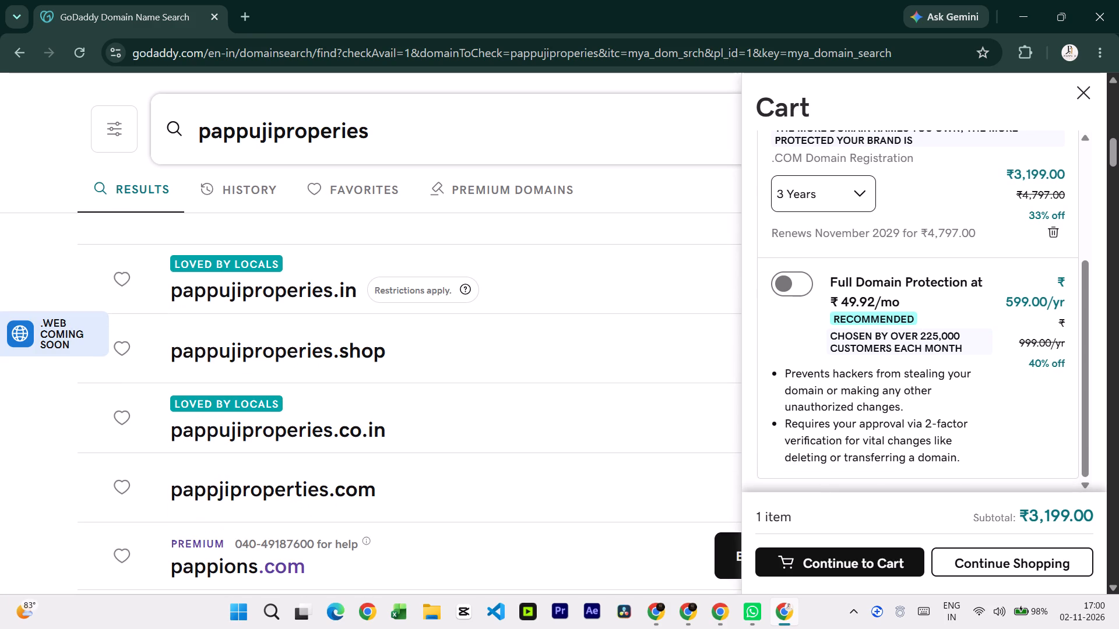
scroll(950, 330, "up", 1)
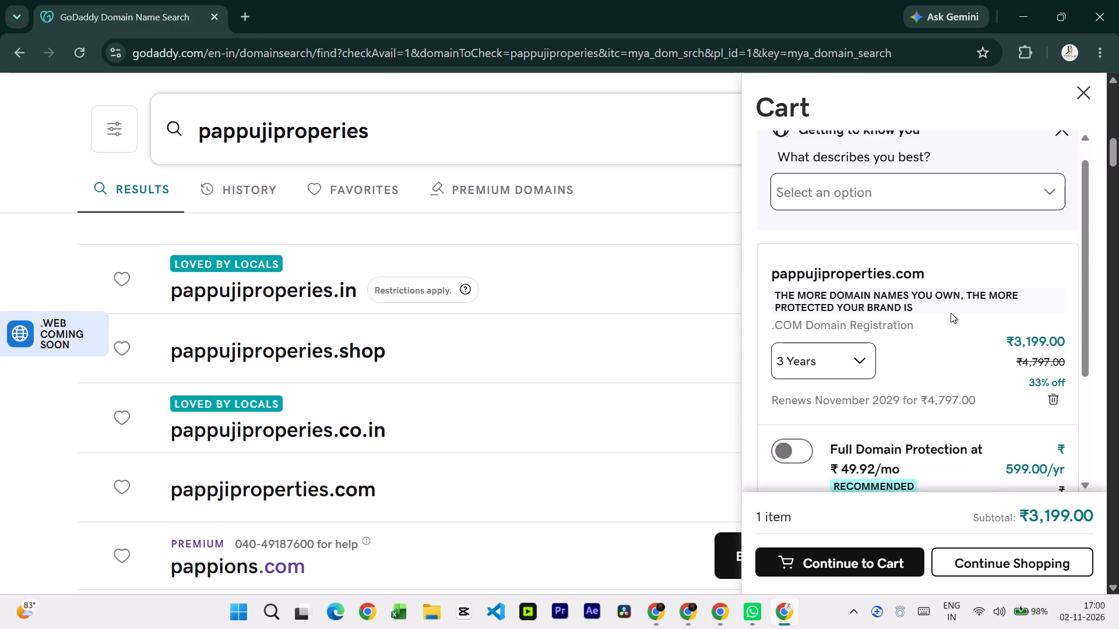
Answer the "What describes you best?" question with "I'm a website designer or developer" and dismiss the cart's survey notice.
left_click(951, 192)
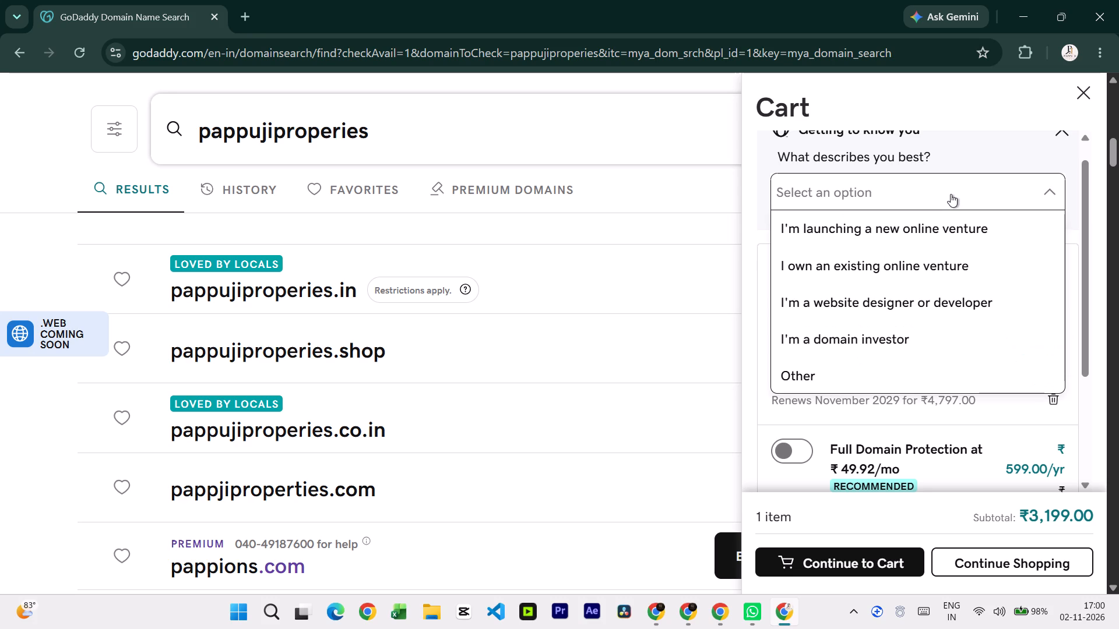
left_click(951, 194)
left_click(951, 194)
left_click(951, 194)
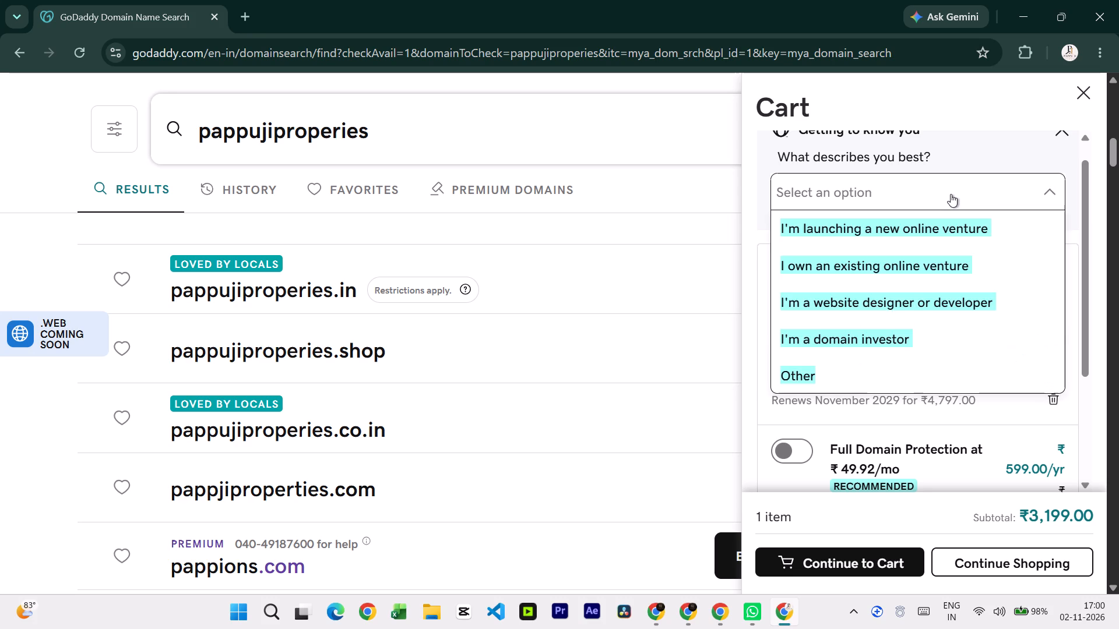
left_click(951, 194)
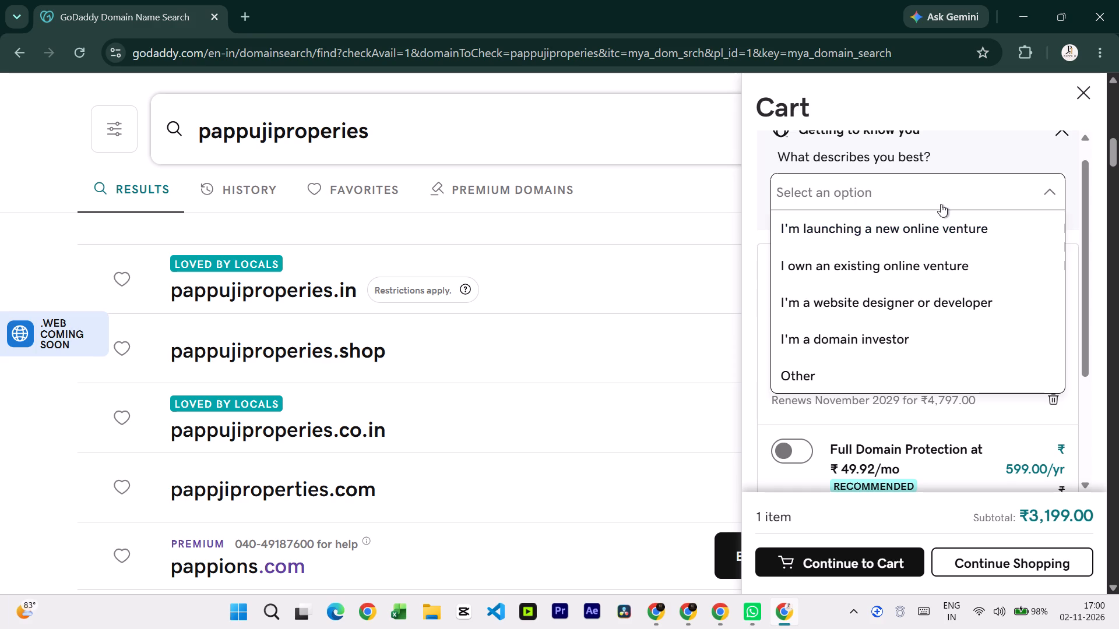
left_click(937, 299)
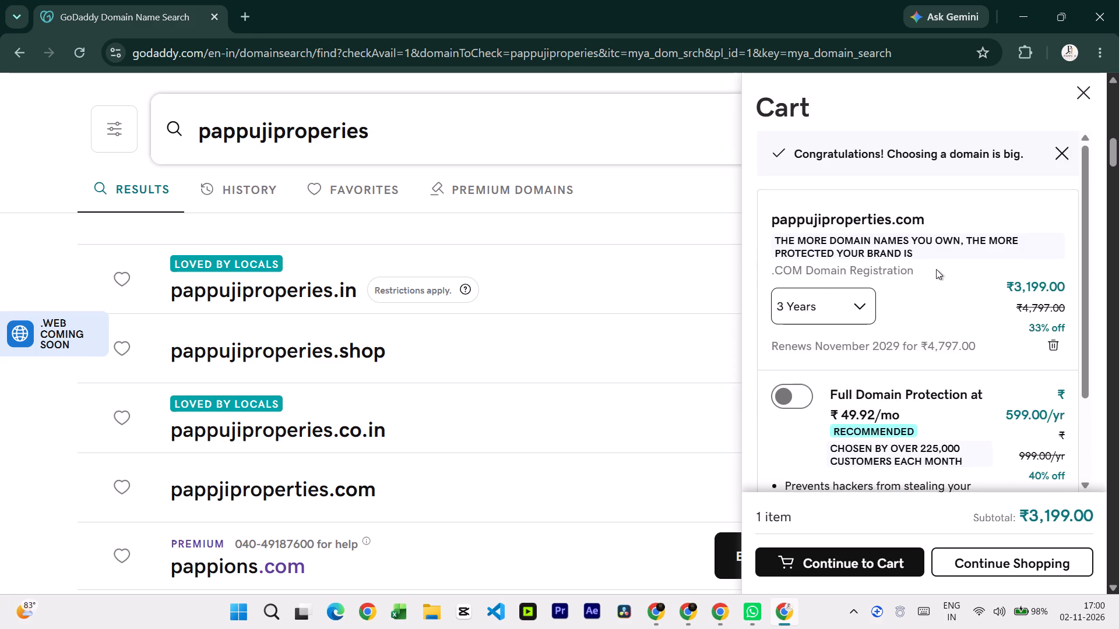
scroll(932, 229, "up", 1)
scroll(932, 229, "down", 1)
scroll(932, 229, "up", 2)
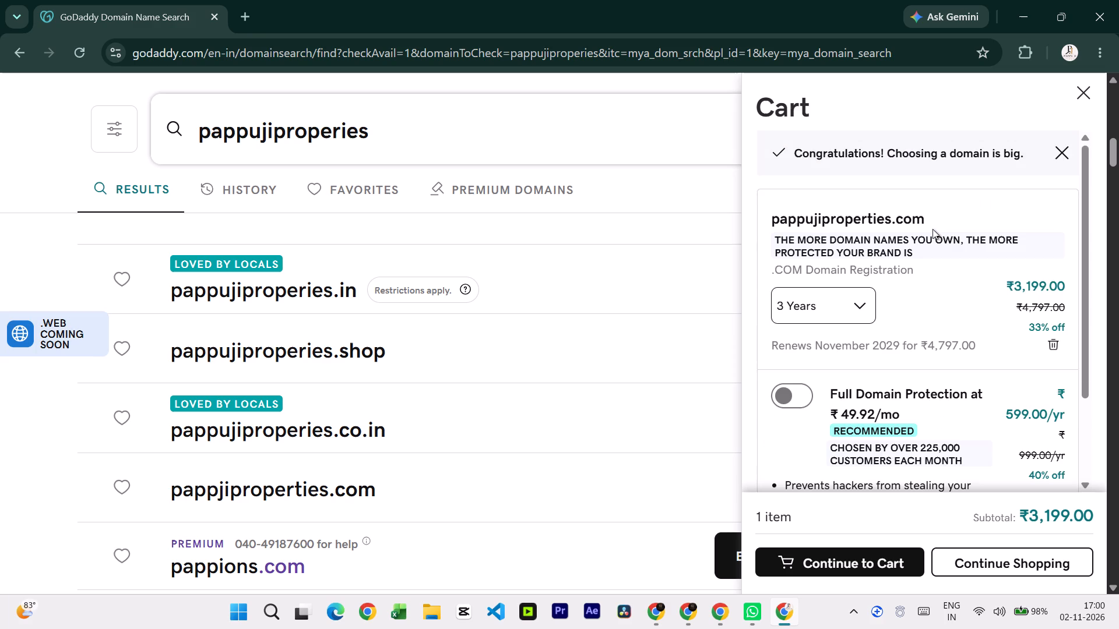
left_click(1059, 153)
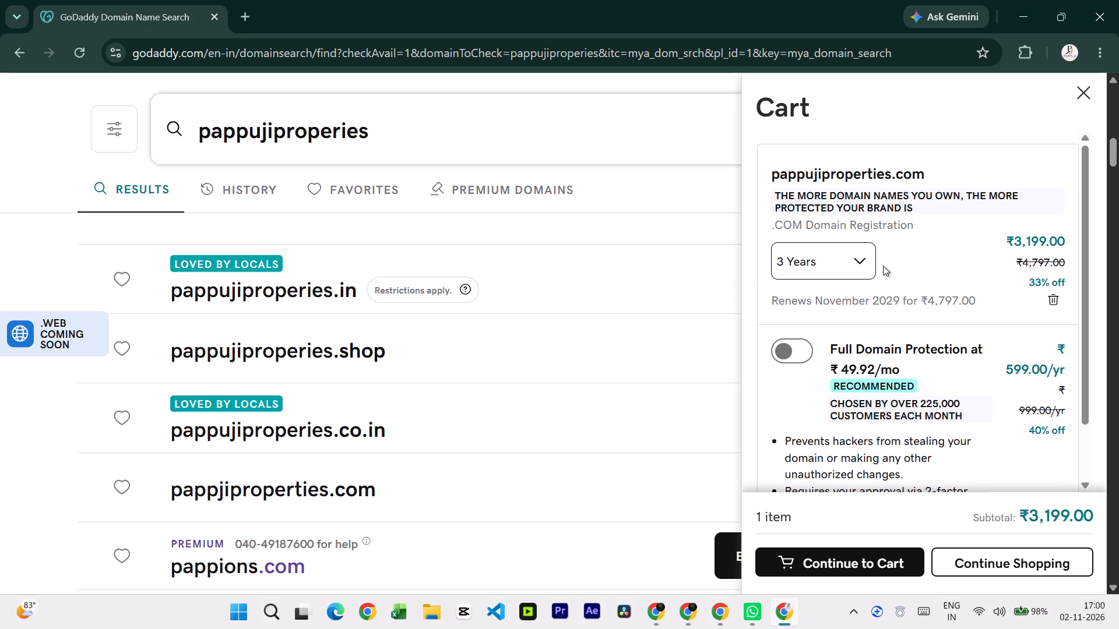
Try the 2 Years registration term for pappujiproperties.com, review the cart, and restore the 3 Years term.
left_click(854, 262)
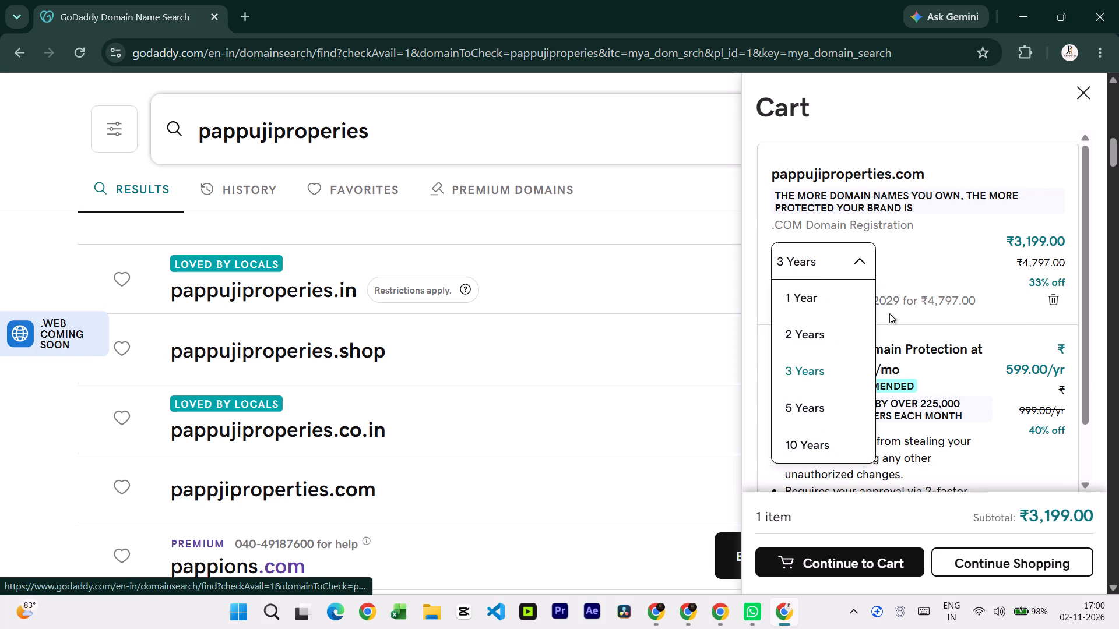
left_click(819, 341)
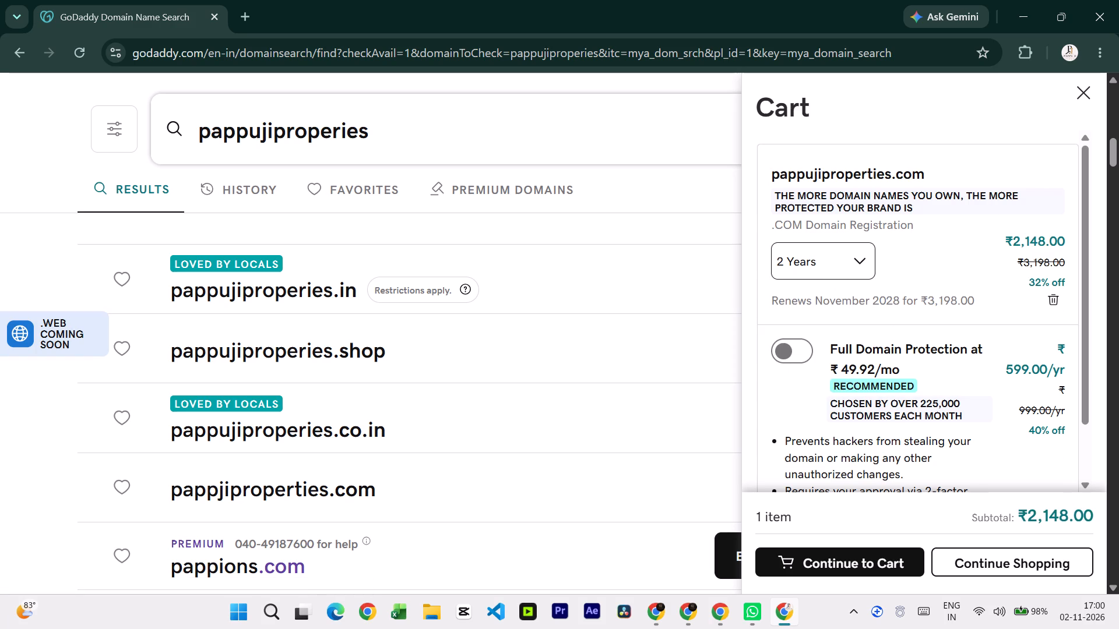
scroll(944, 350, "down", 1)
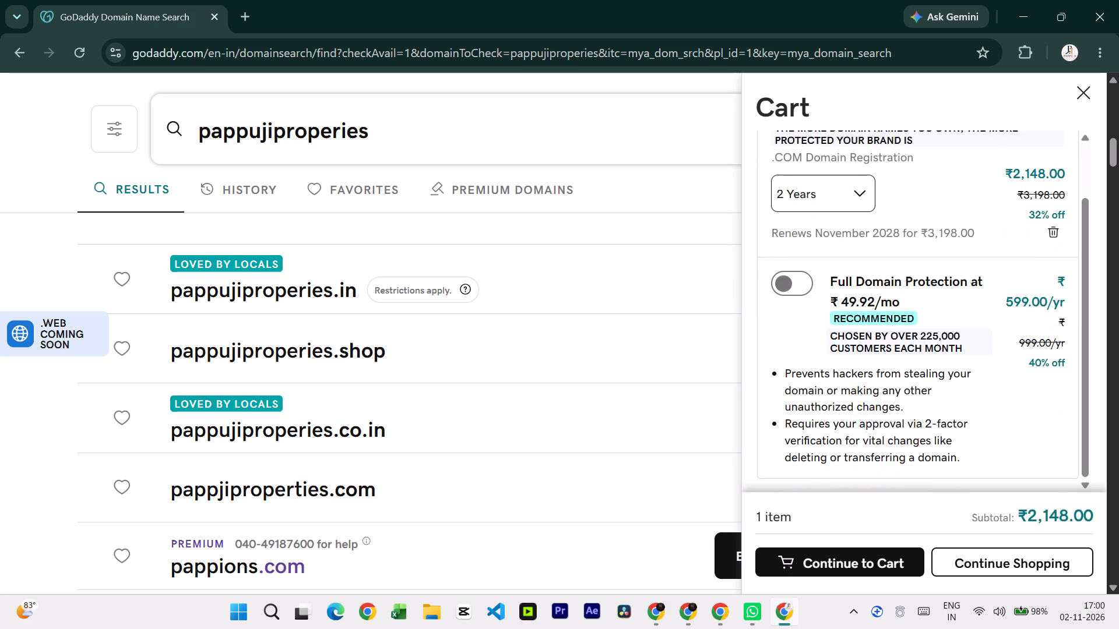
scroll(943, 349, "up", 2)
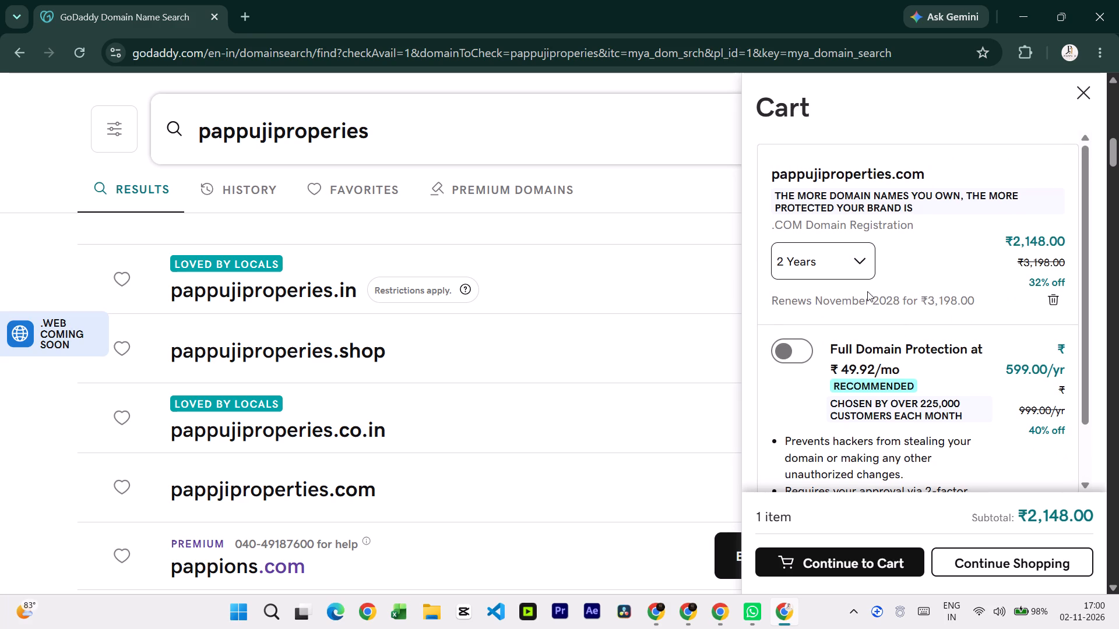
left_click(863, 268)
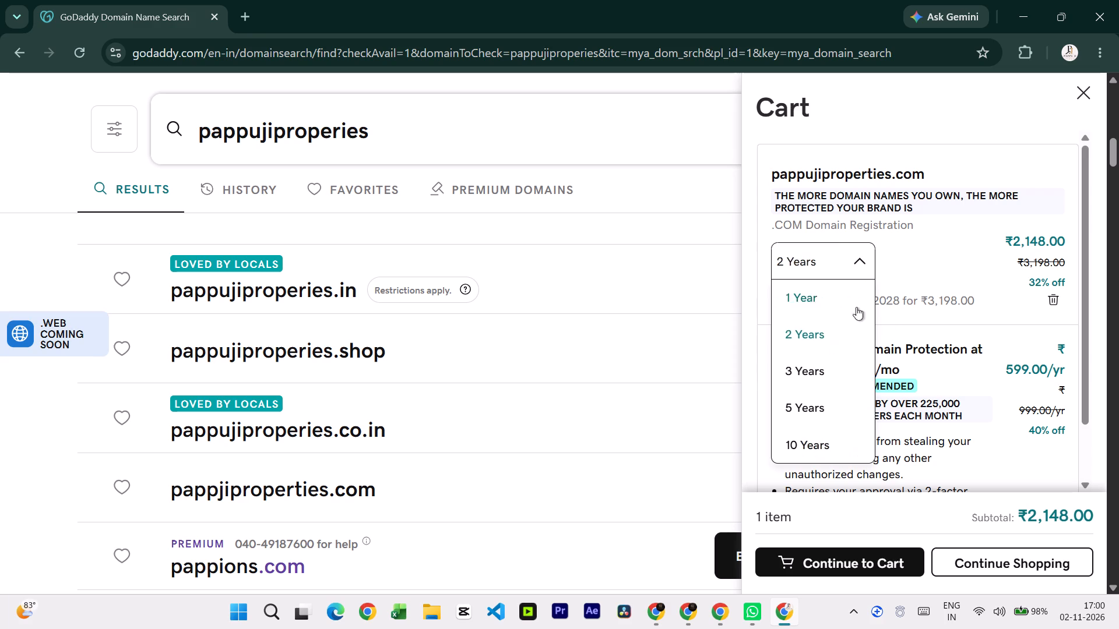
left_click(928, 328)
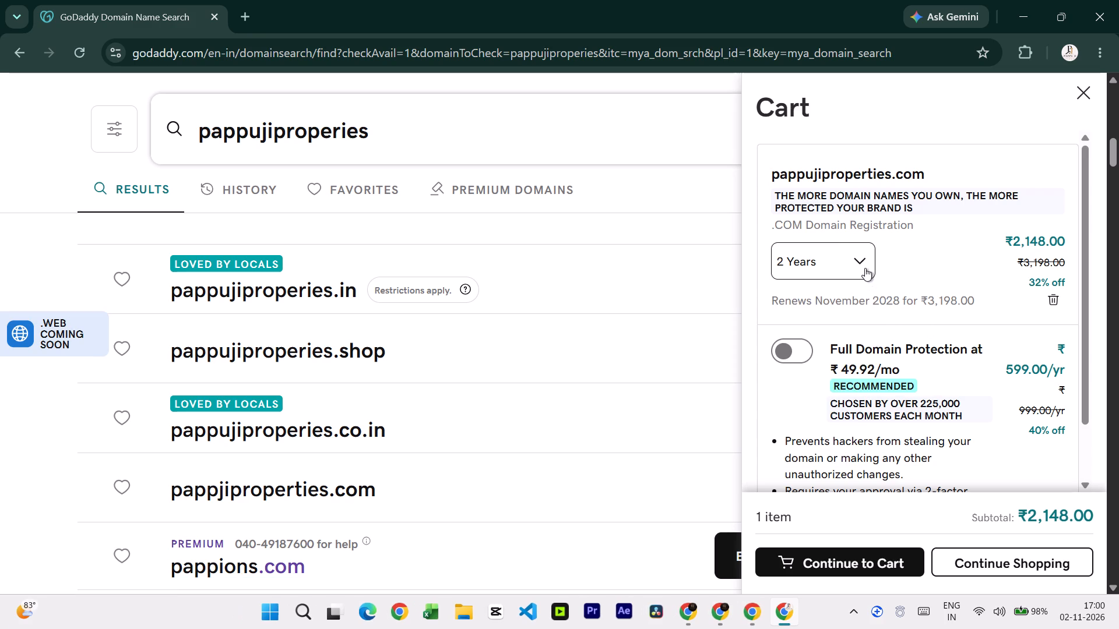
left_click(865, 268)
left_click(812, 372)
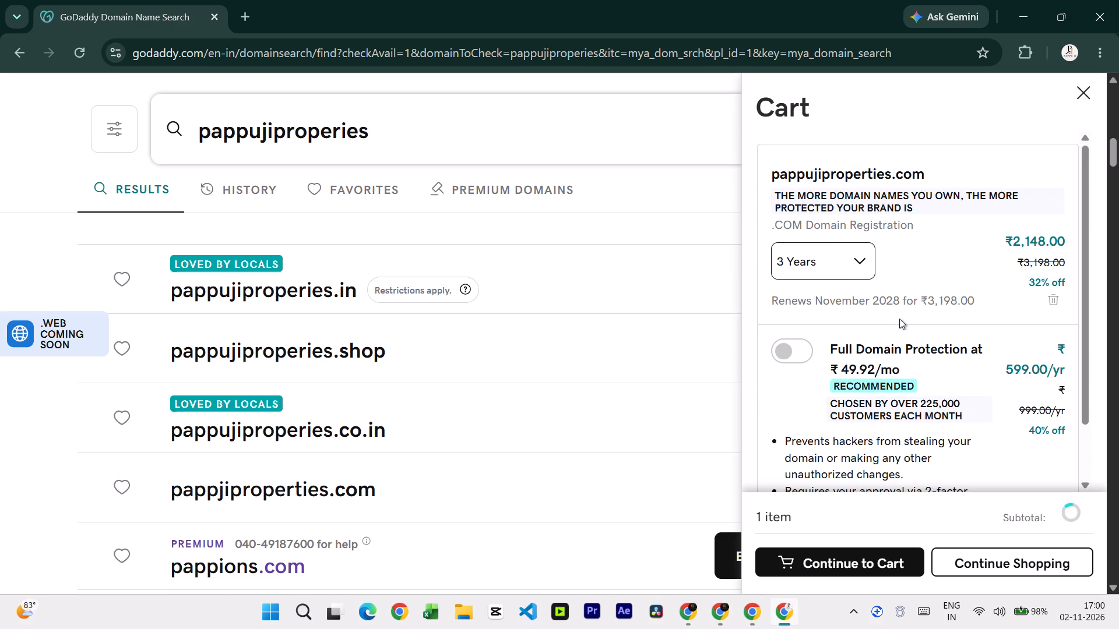
Add Full Domain Protection to the pappujiproperties.com registration in the cart.
scroll(896, 320, "down", 1)
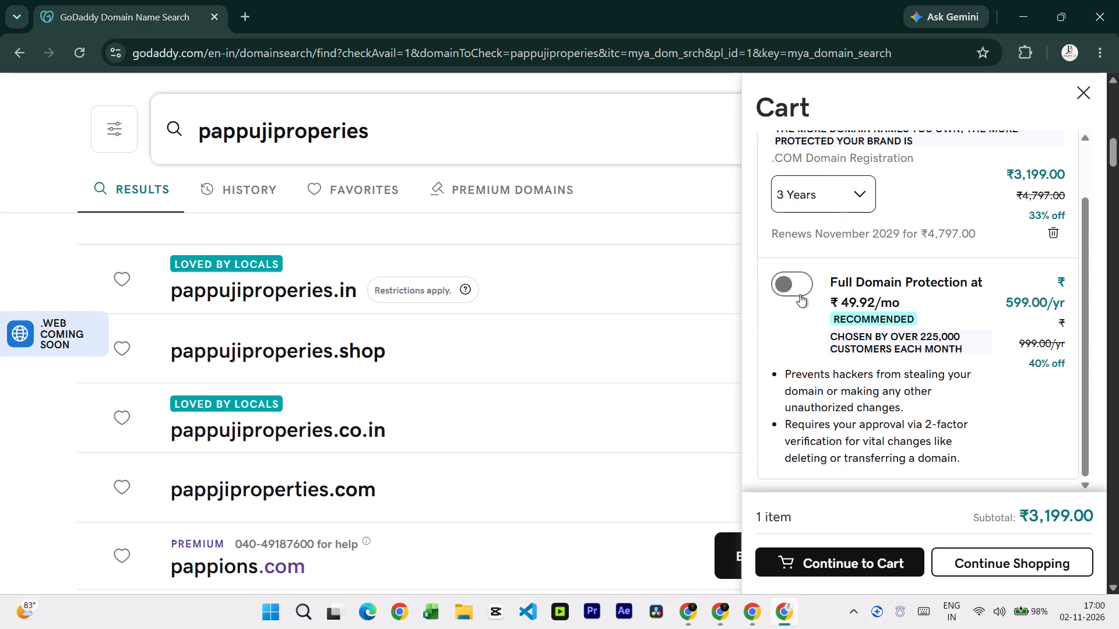
left_click(800, 294)
Set the pappujiproperties.com registration term to 2 Years, review the domain and protection prices, and close the cart.
left_click(859, 190)
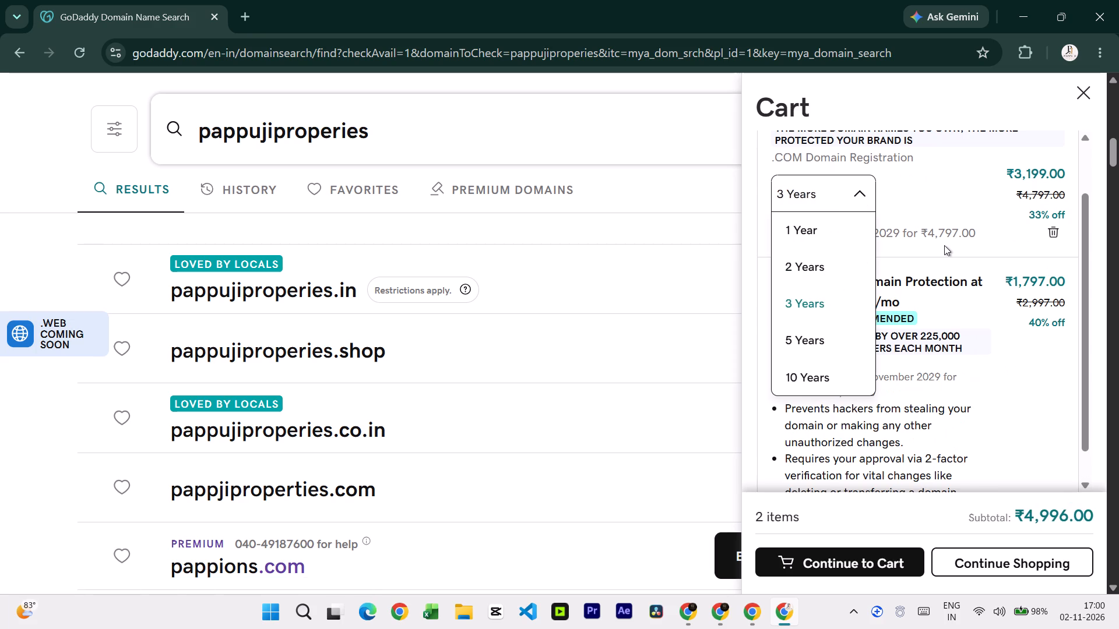
left_click(829, 270)
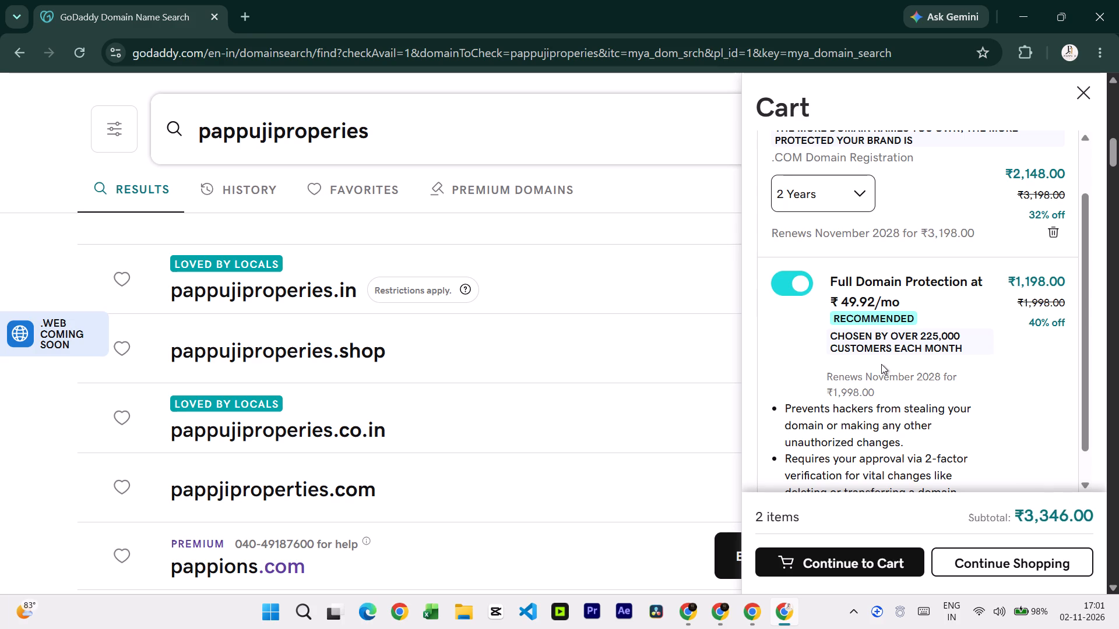
scroll(881, 364, "down", 1)
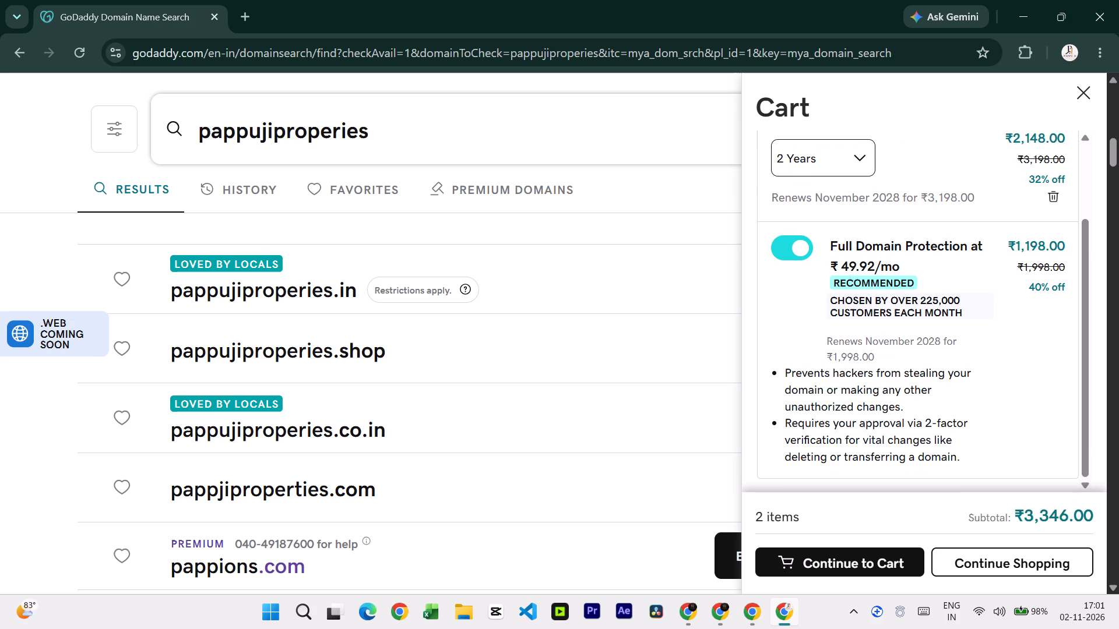
scroll(881, 364, "down", 1)
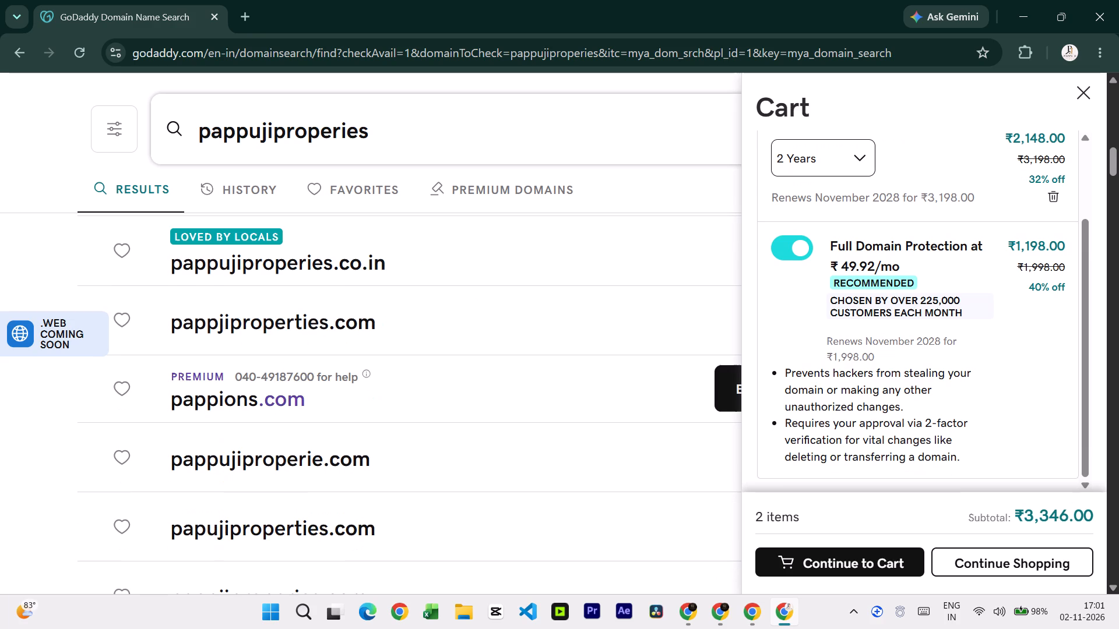
scroll(881, 364, "up", 1)
scroll(881, 364, "down", 2)
scroll(881, 364, "up", 1)
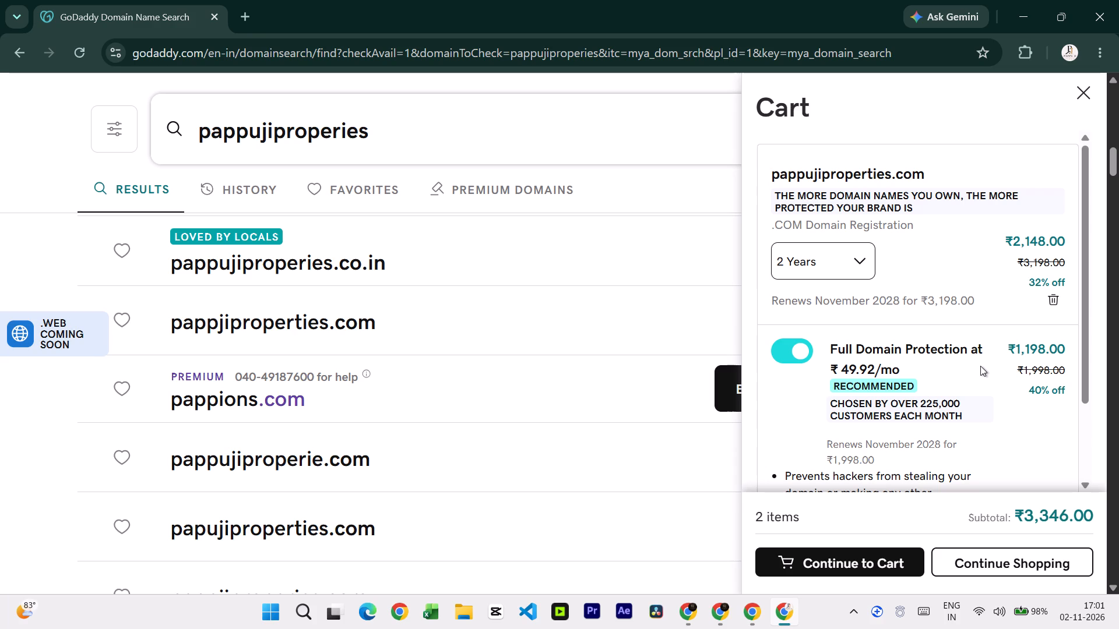
left_click(1091, 95)
Search Google for hostinger in a new browser tab.
double_click(251, 18)
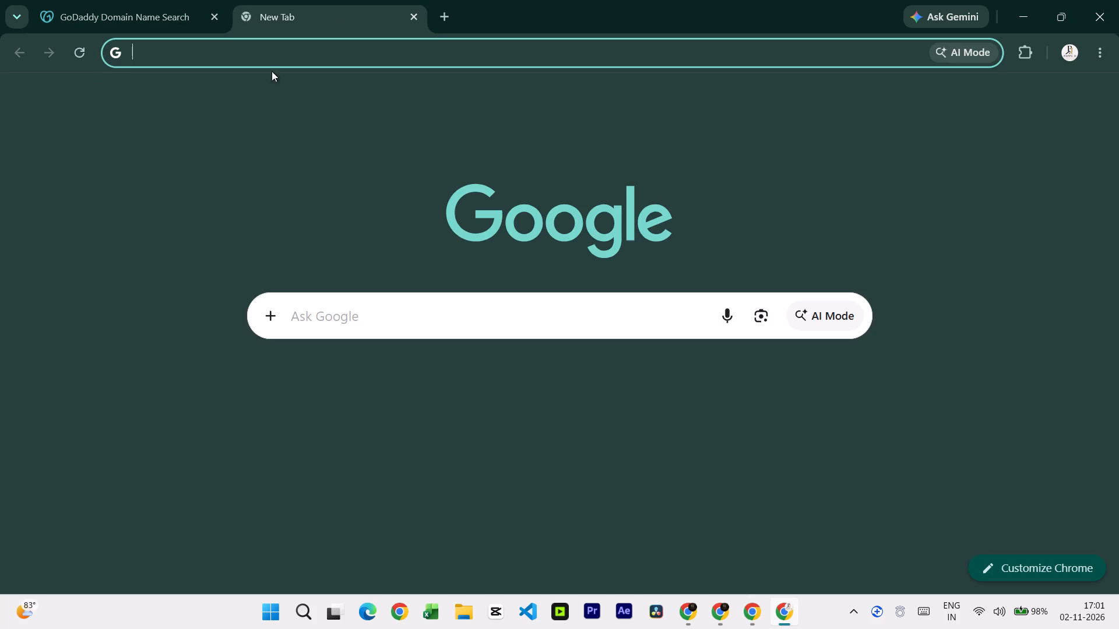
left_click(344, 331)
type("hostin")
key("Return")
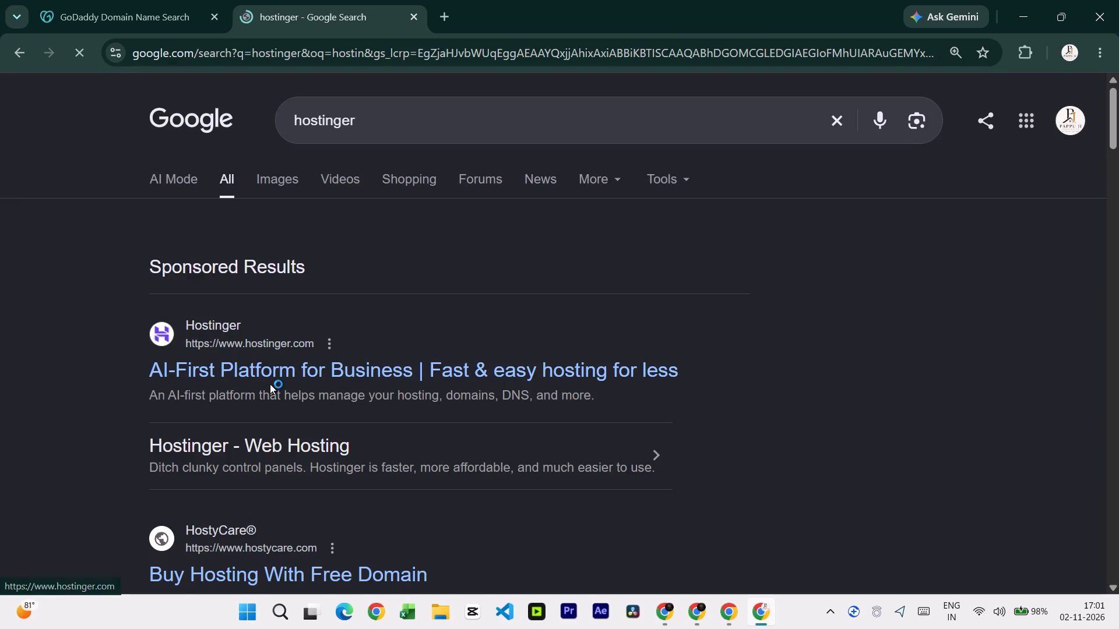
View the shared hosting plans behind HostyCare's sponsored "Buy Hosting With Free Domain" result and return to the search results.
scroll(356, 402, "down", 1)
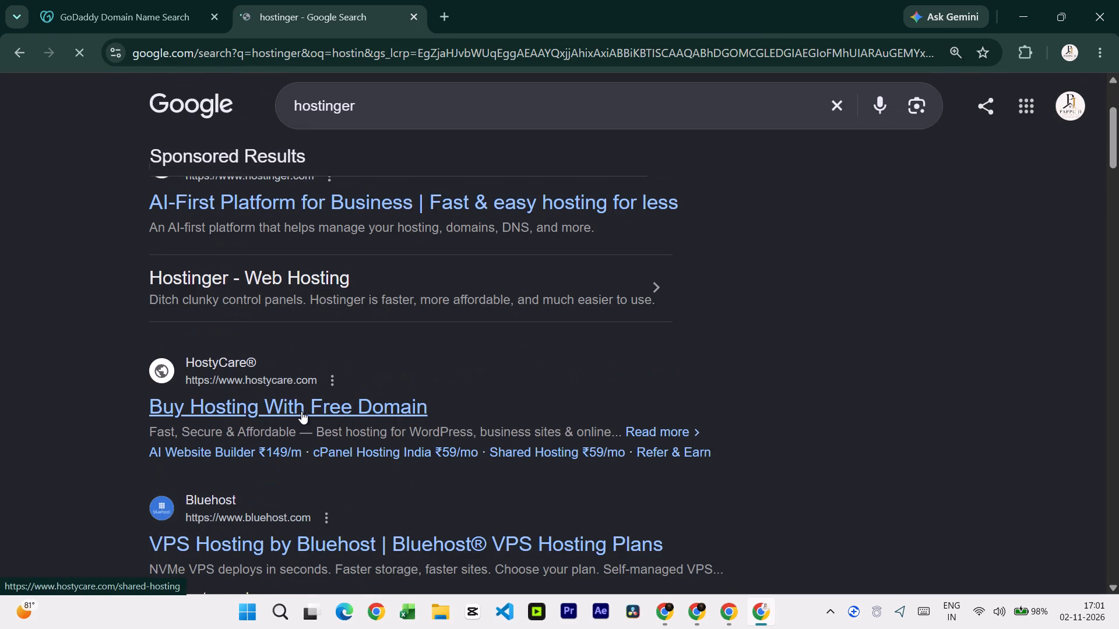
left_click(301, 411)
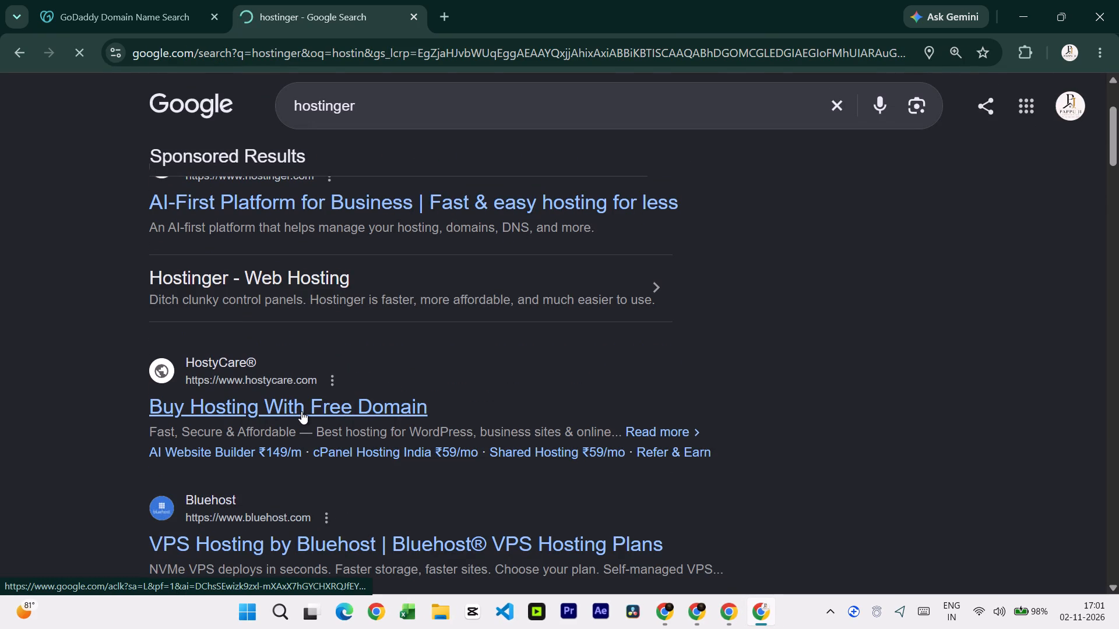
scroll(233, 306, "down", 2)
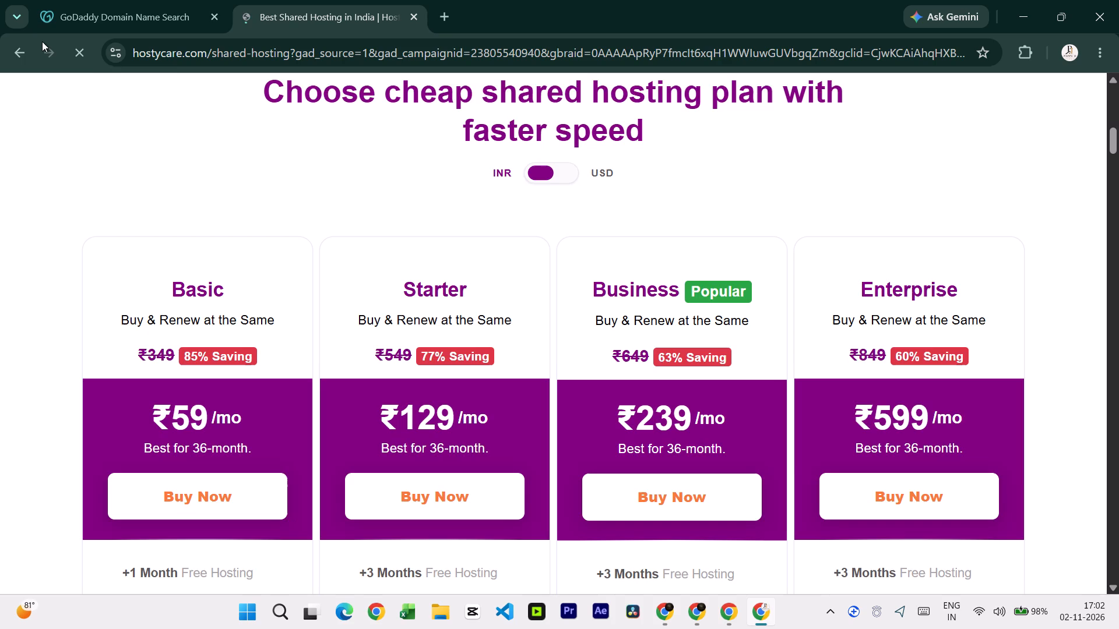
left_click(10, 58)
View MilesWeb's sponsored Hostinger alternative page and go back to the search results.
scroll(266, 424, "down", 2)
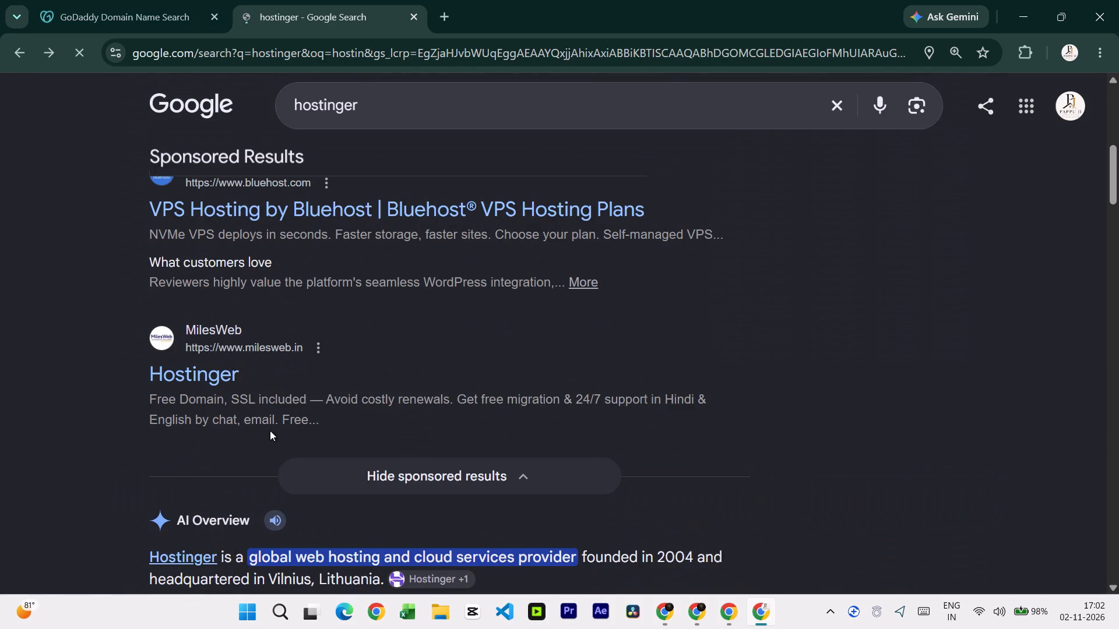
left_click(193, 376)
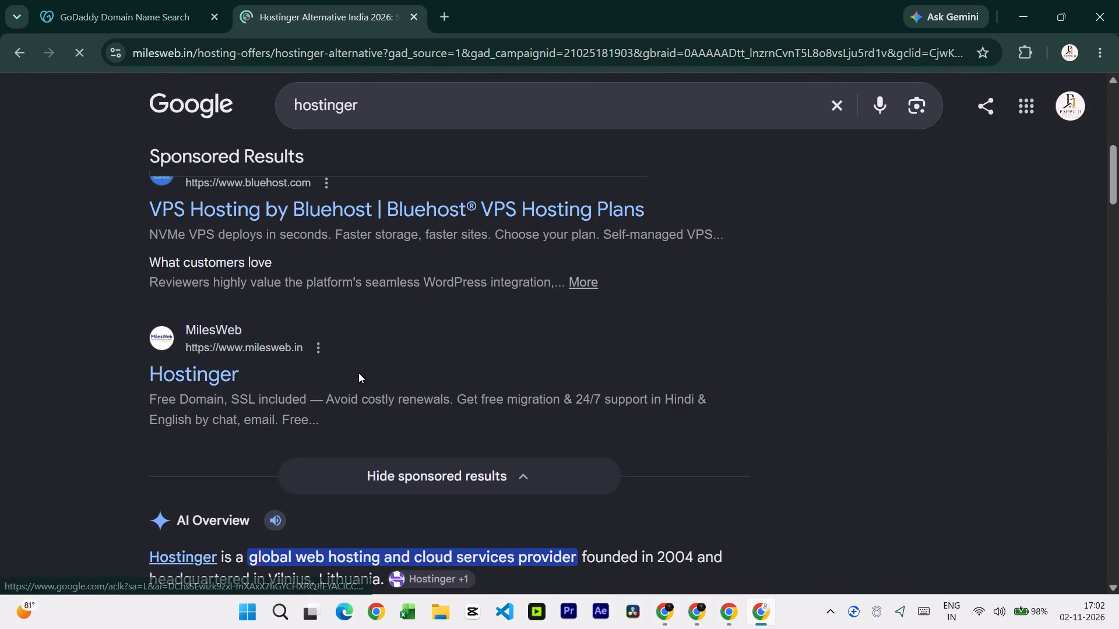
left_click(16, 56)
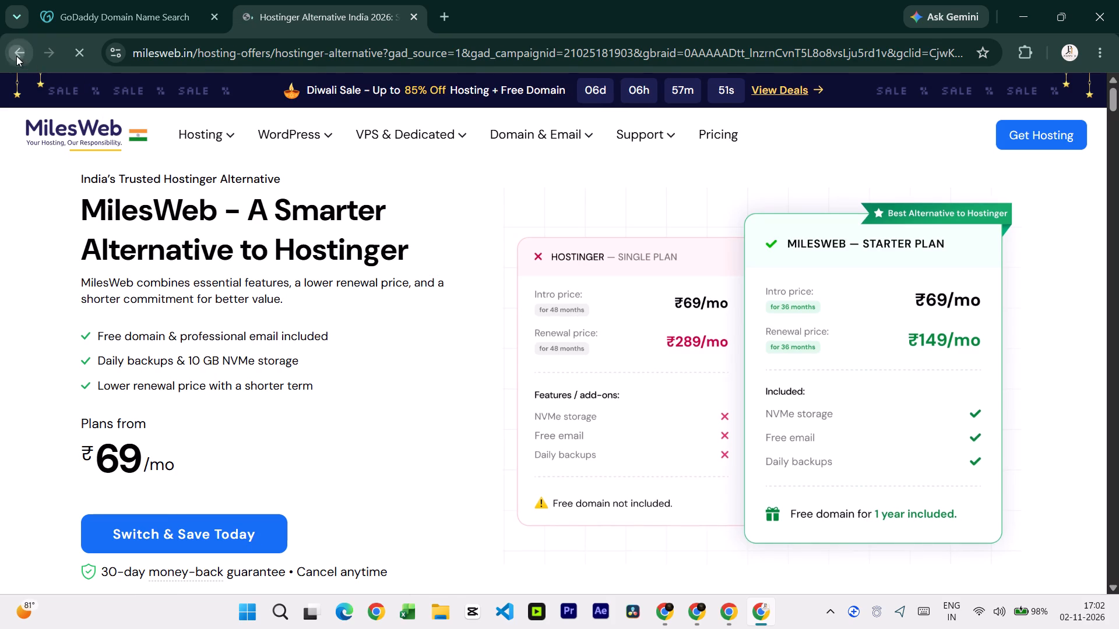
View Hostinger's main sponsored "AI-First Platform for Business" result and return to the search results.
scroll(290, 374, "up", 4)
left_click(294, 368)
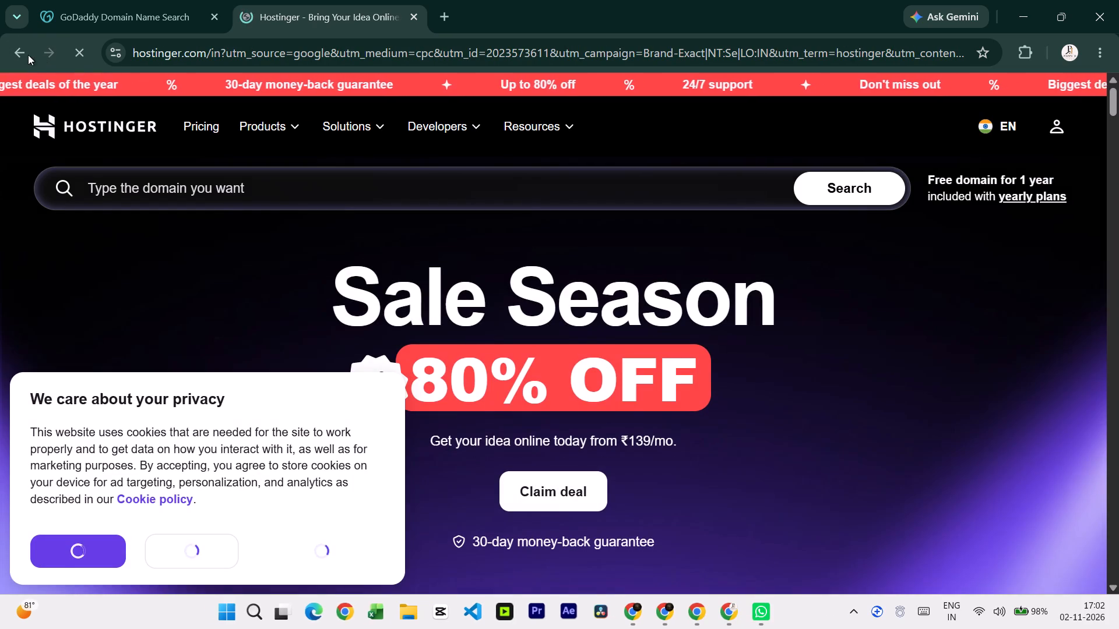
left_click(26, 54)
Open the "Hostinger - Web Hosting" link under Hostinger's sponsored search result.
left_click(237, 445)
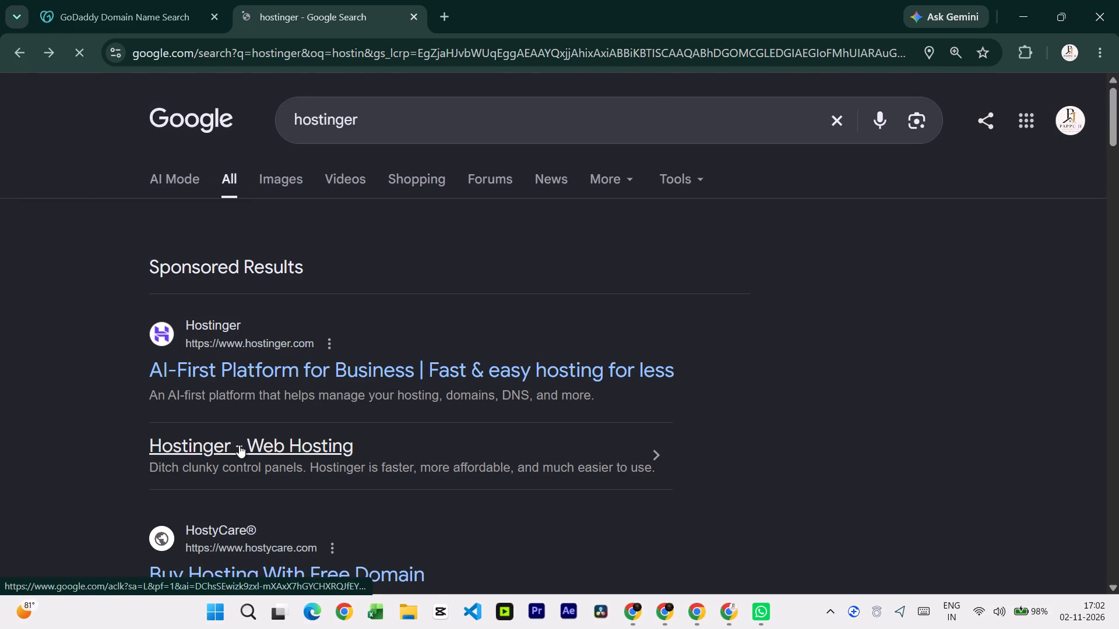
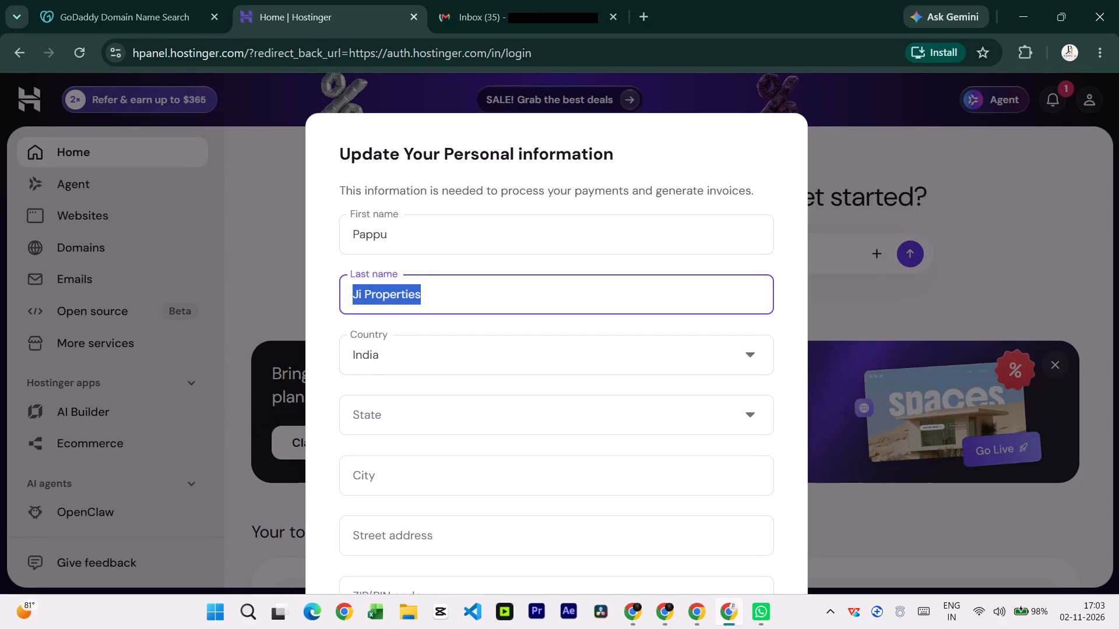
Replace the last name in Hostinger's personal information form with the account holder's surname.
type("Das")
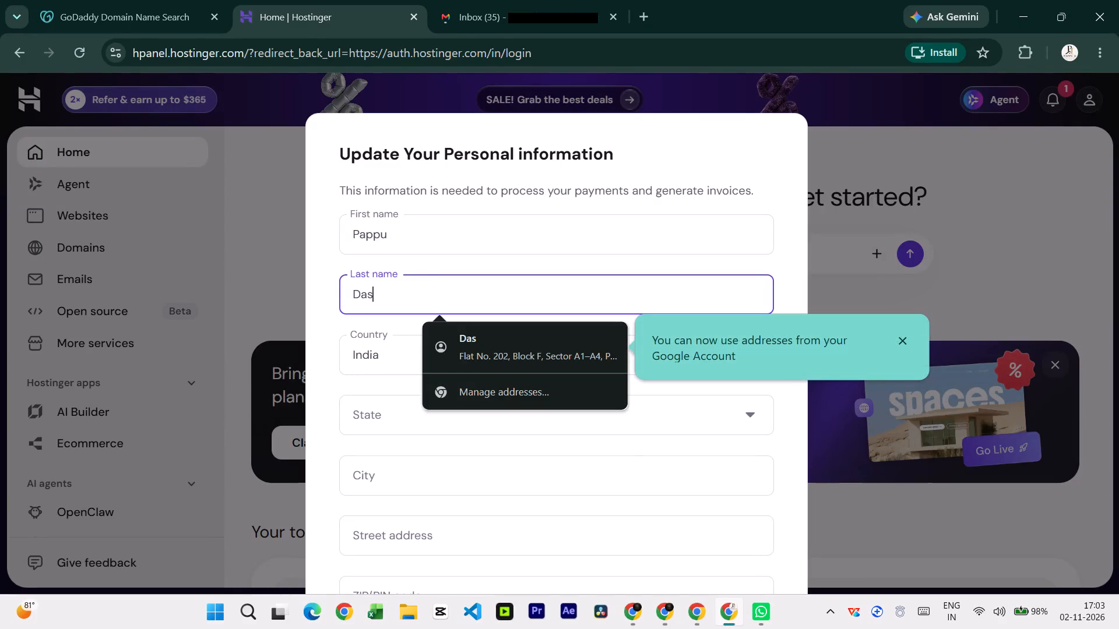
left_click(323, 252)
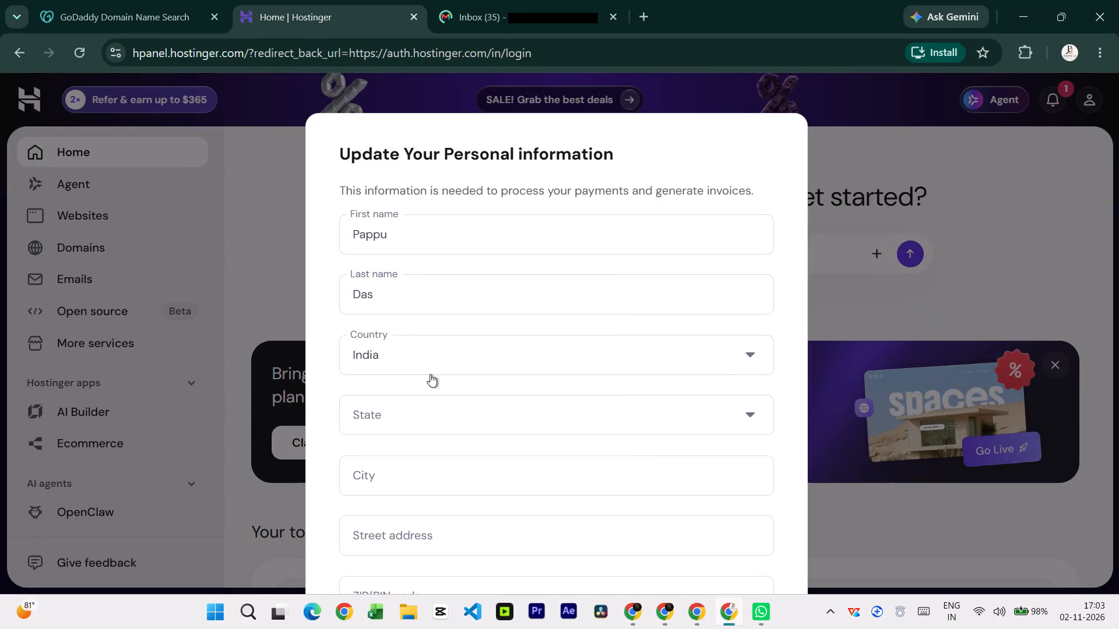
Open the State choices for the address in the personal information form.
left_click(436, 418)
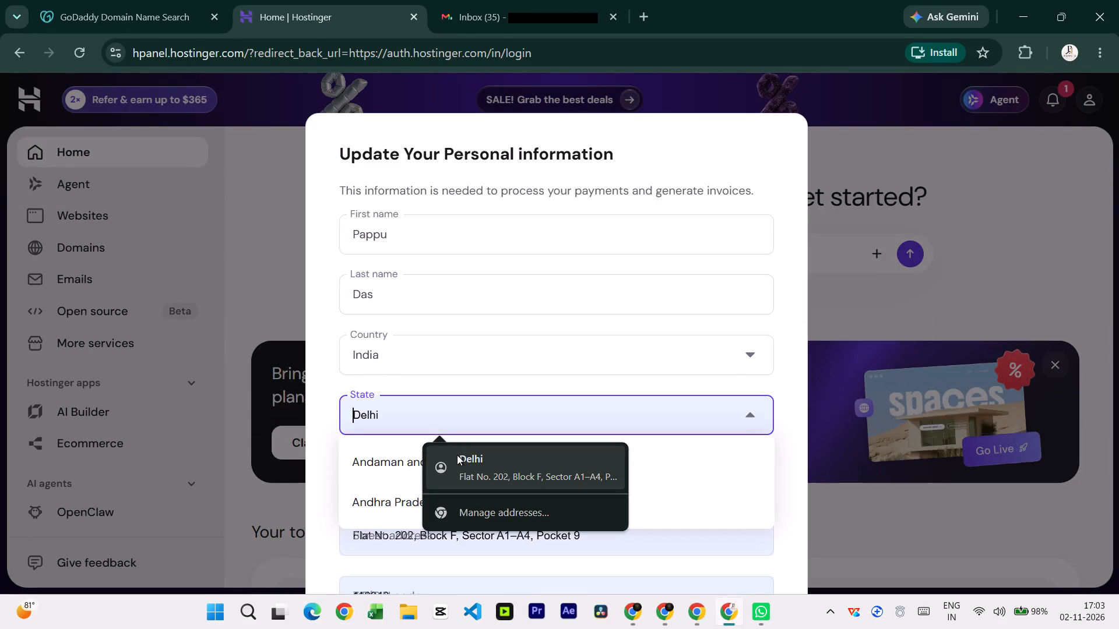
Fill the Hostinger personal information form's city, street address and PIN code from the saved Delhi address.
left_click(457, 455)
scroll(385, 454, "down", 1)
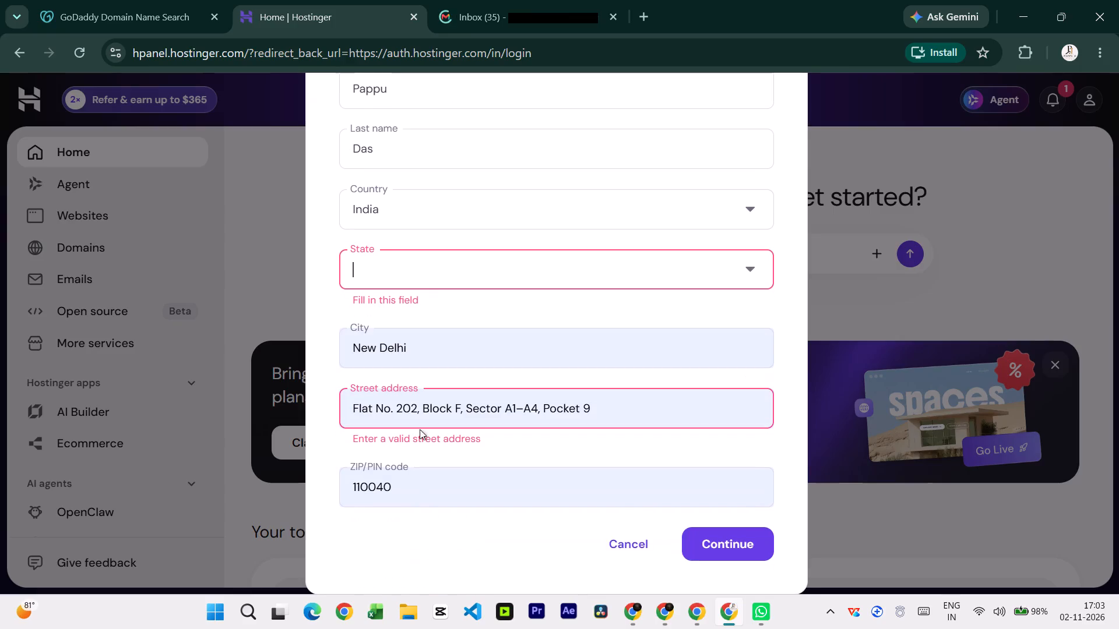
left_click(559, 447)
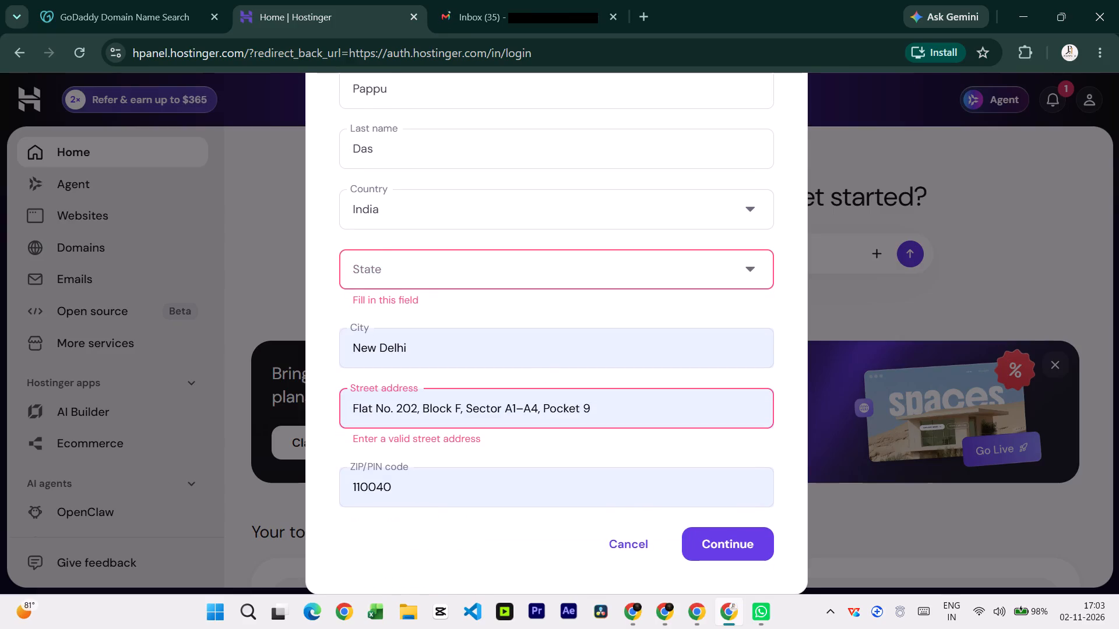
left_click_drag(602, 408, 344, 391)
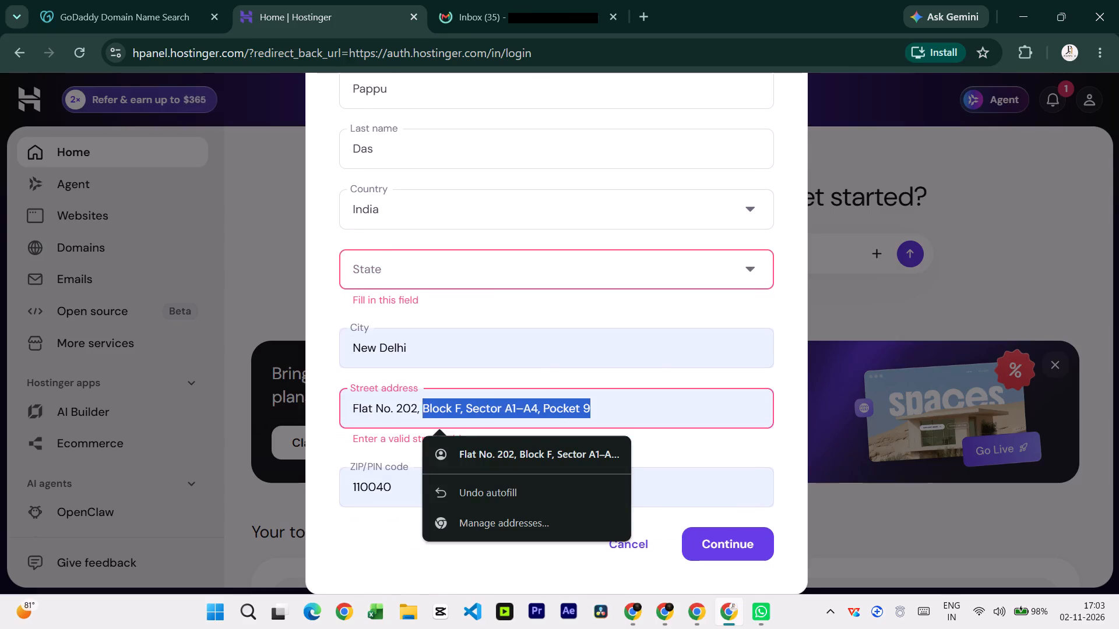
left_click_drag(344, 391, 248, 391)
key("BackSpace")
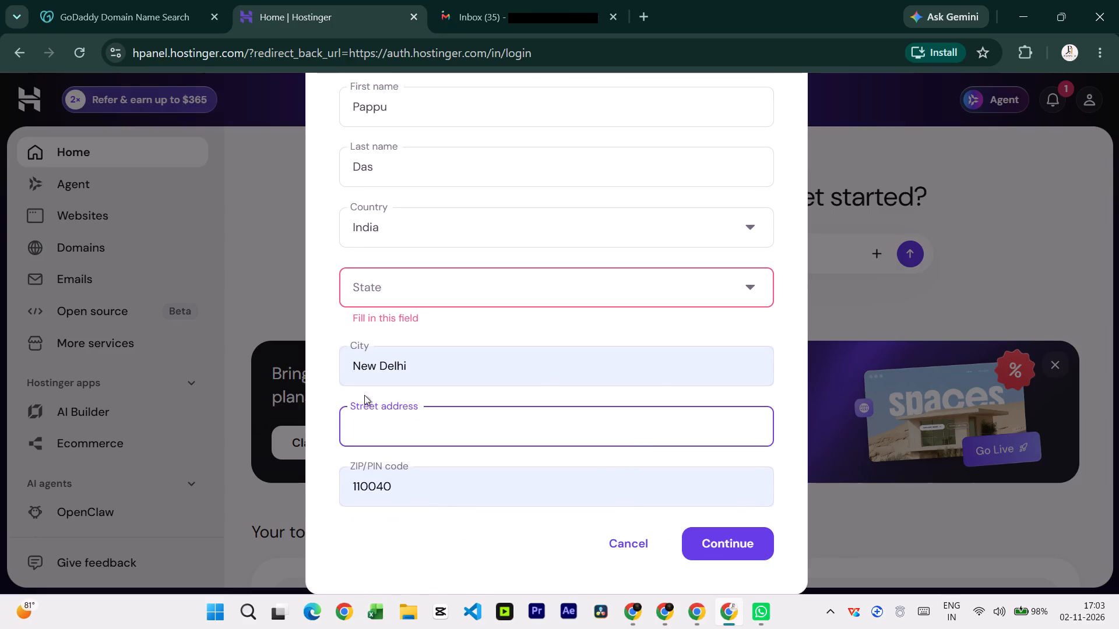
left_click(427, 294)
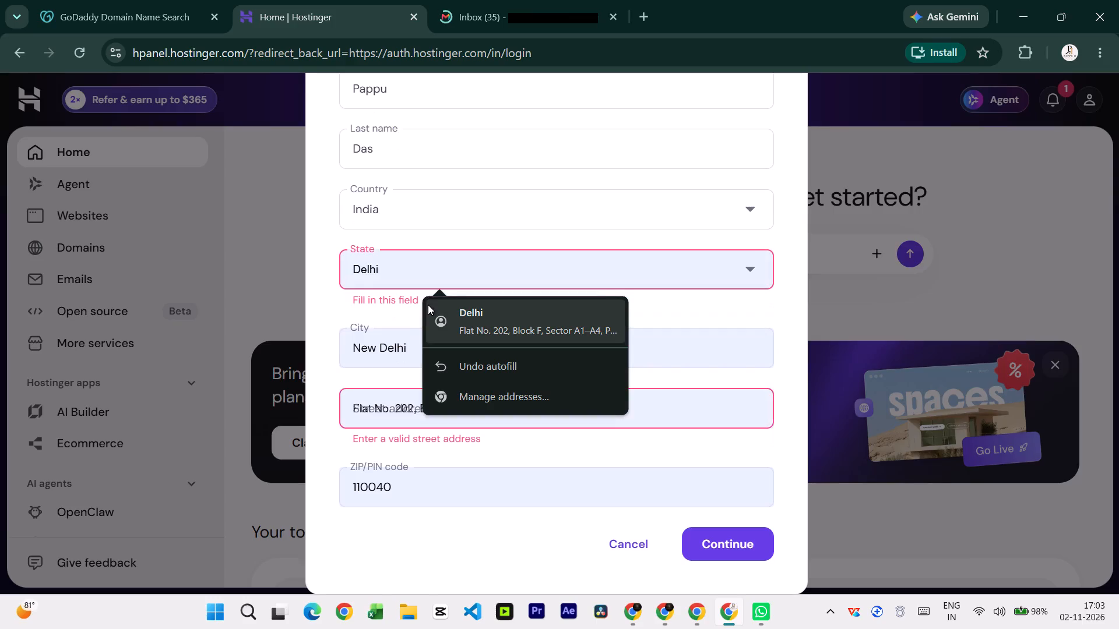
left_click(470, 309)
Set the State in the personal information form to Delhi.
left_click(467, 279)
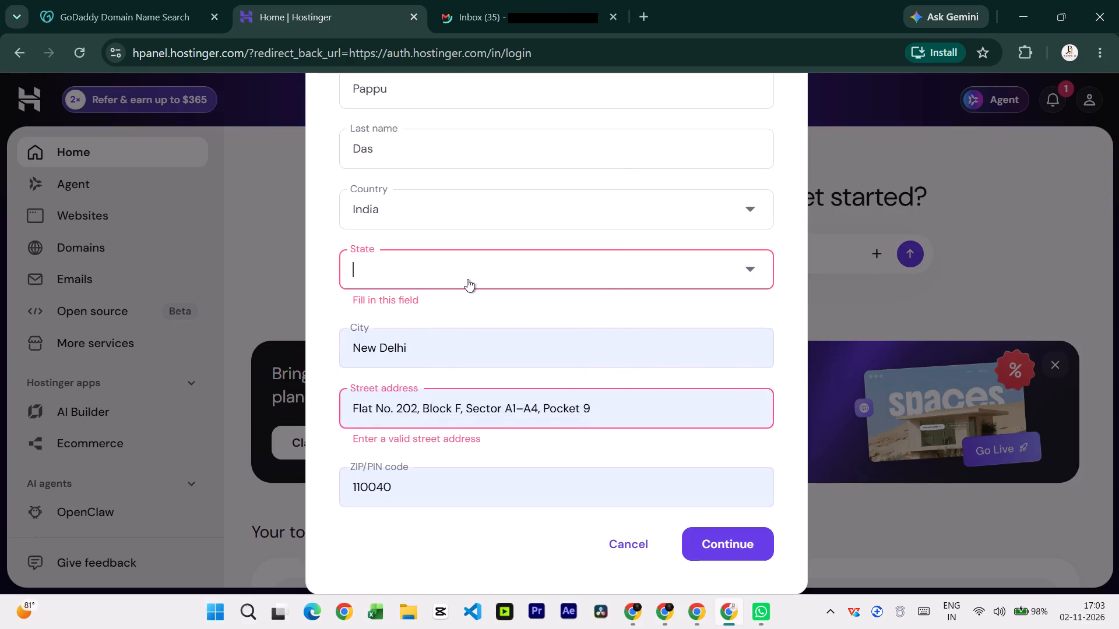
scroll(416, 461, "down", 1)
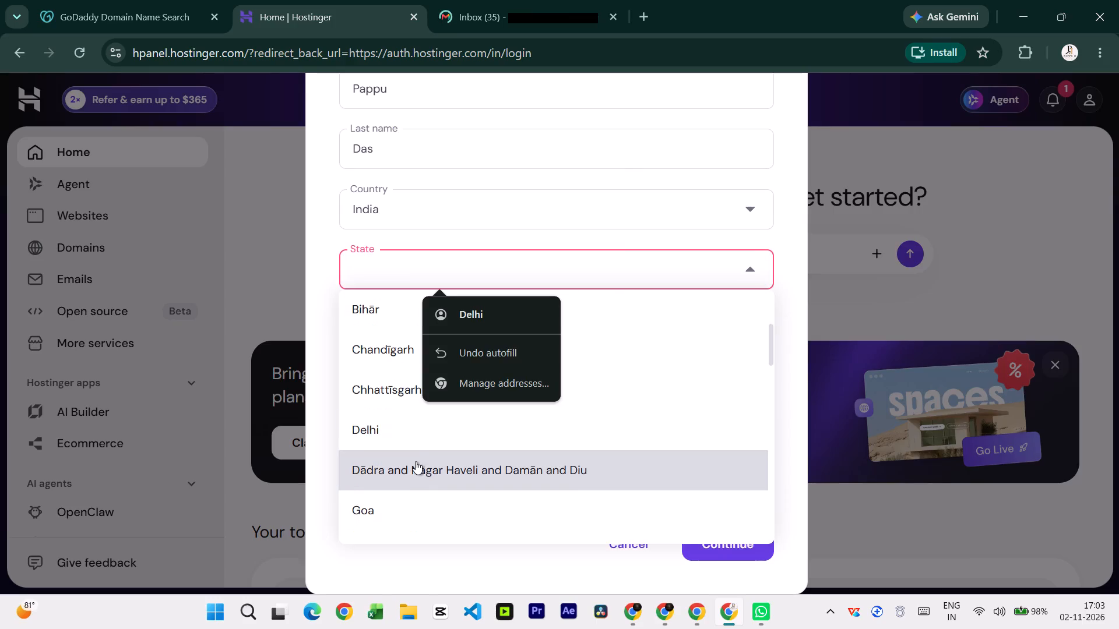
left_click(406, 429)
left_click(431, 355)
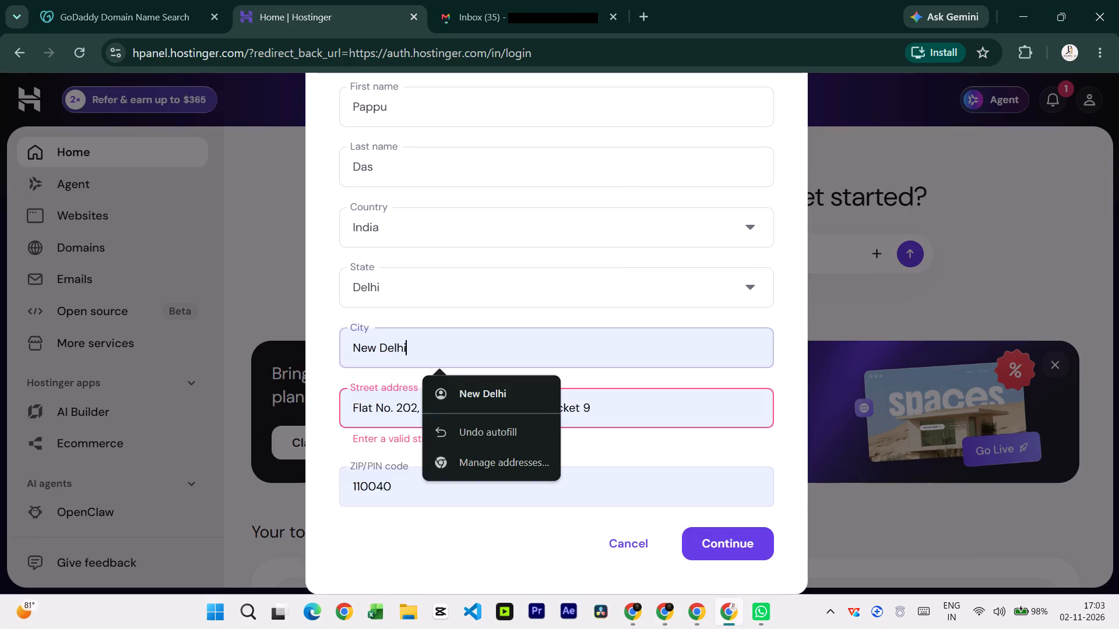
left_click(378, 381)
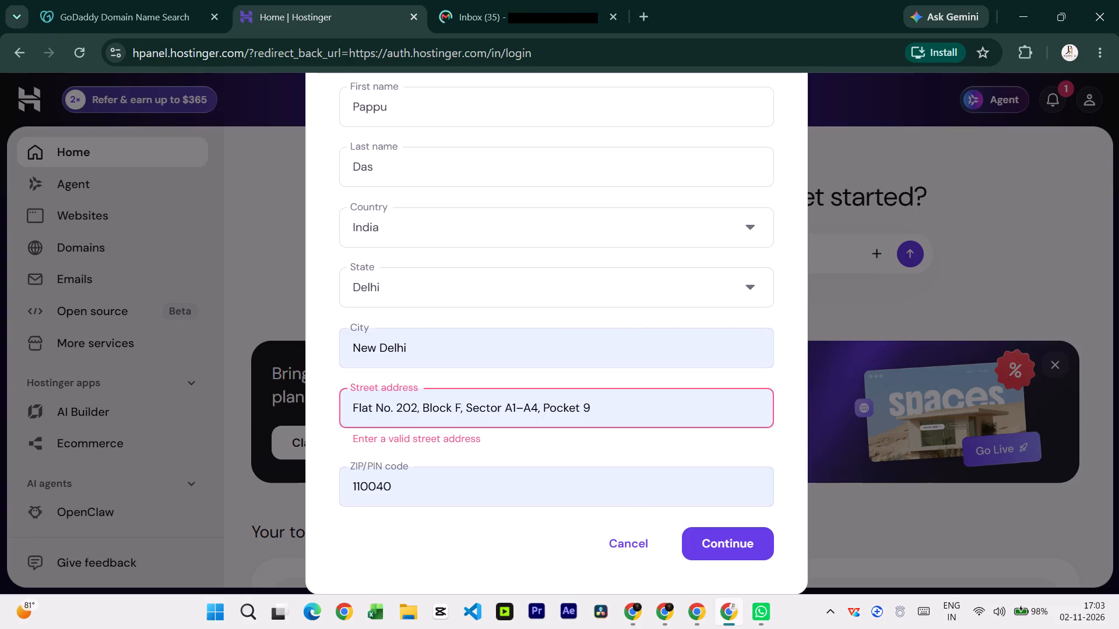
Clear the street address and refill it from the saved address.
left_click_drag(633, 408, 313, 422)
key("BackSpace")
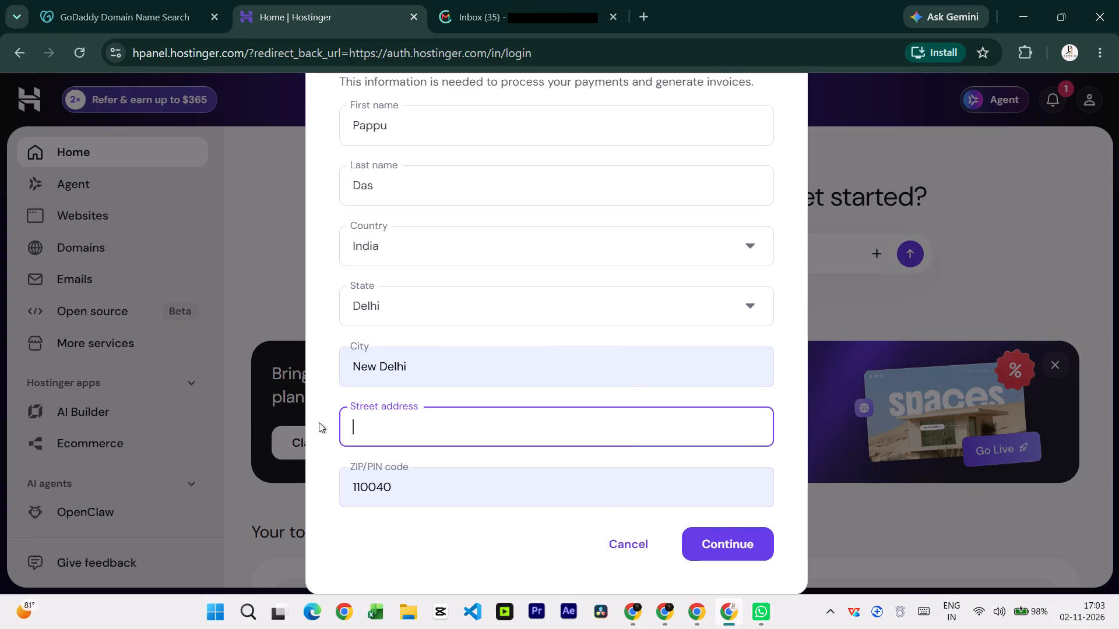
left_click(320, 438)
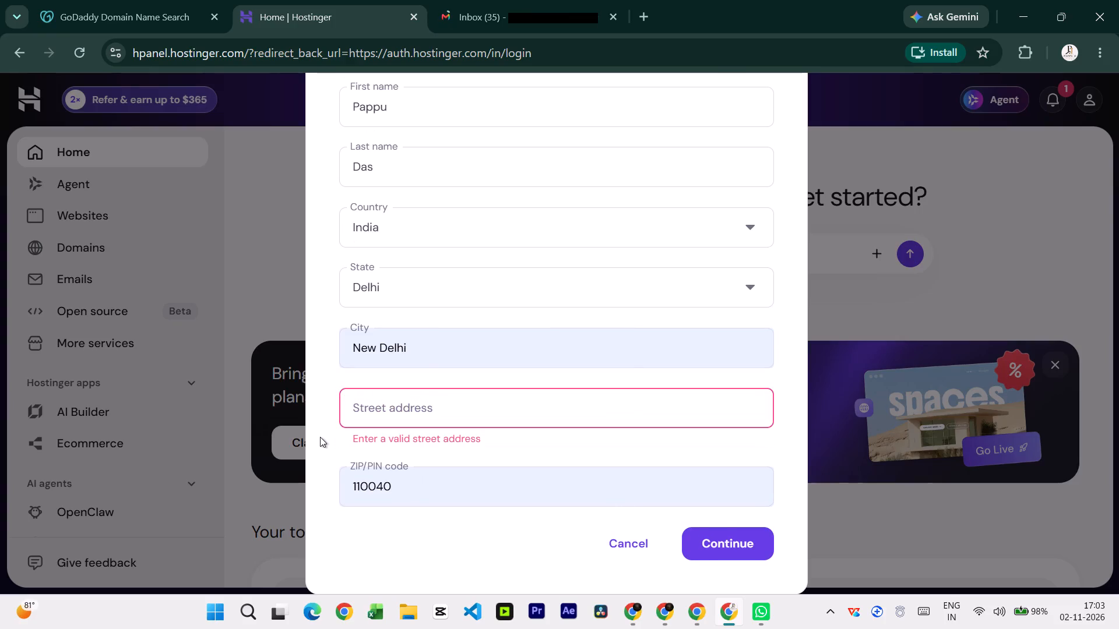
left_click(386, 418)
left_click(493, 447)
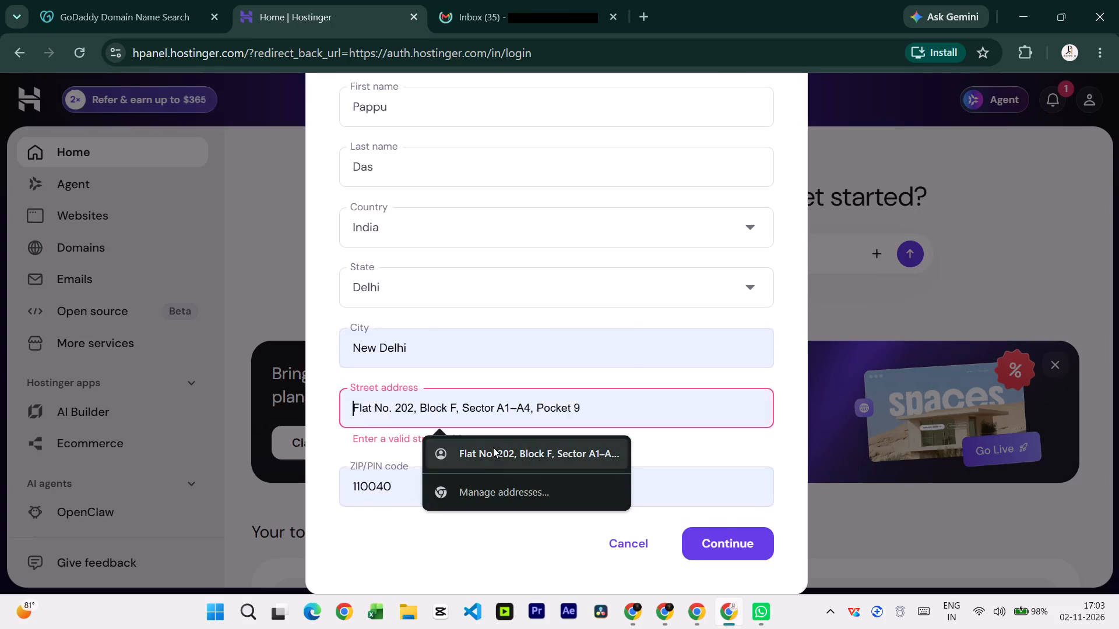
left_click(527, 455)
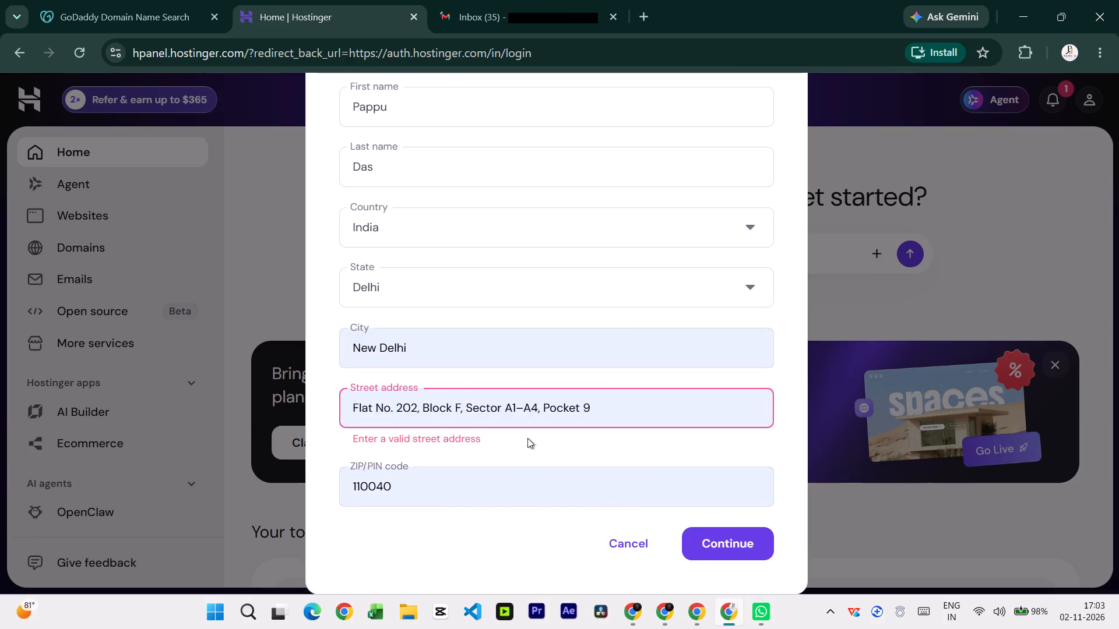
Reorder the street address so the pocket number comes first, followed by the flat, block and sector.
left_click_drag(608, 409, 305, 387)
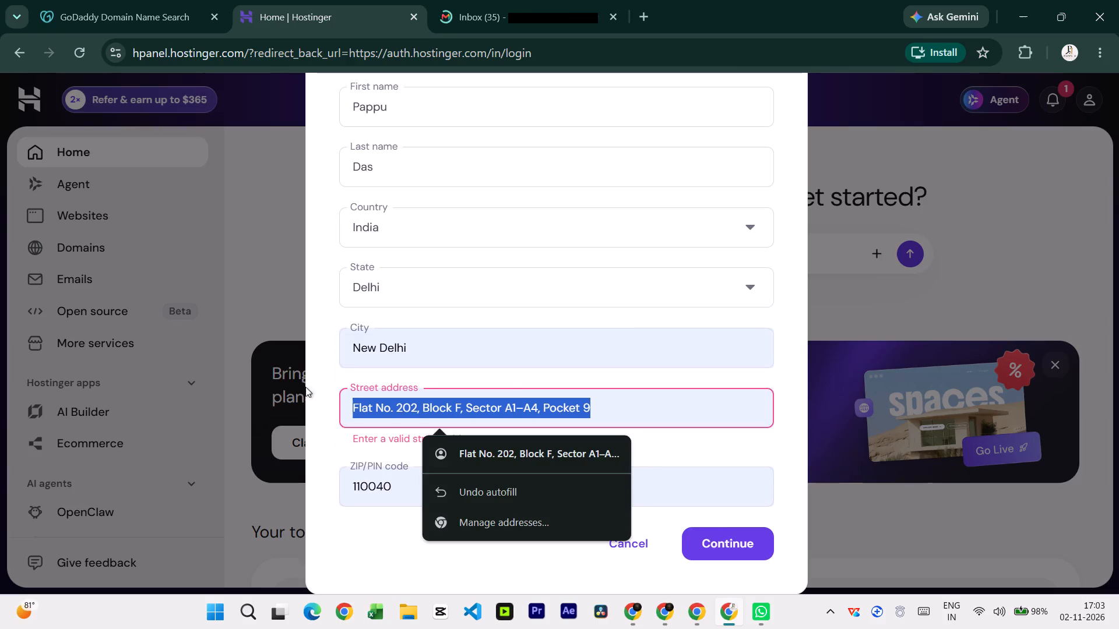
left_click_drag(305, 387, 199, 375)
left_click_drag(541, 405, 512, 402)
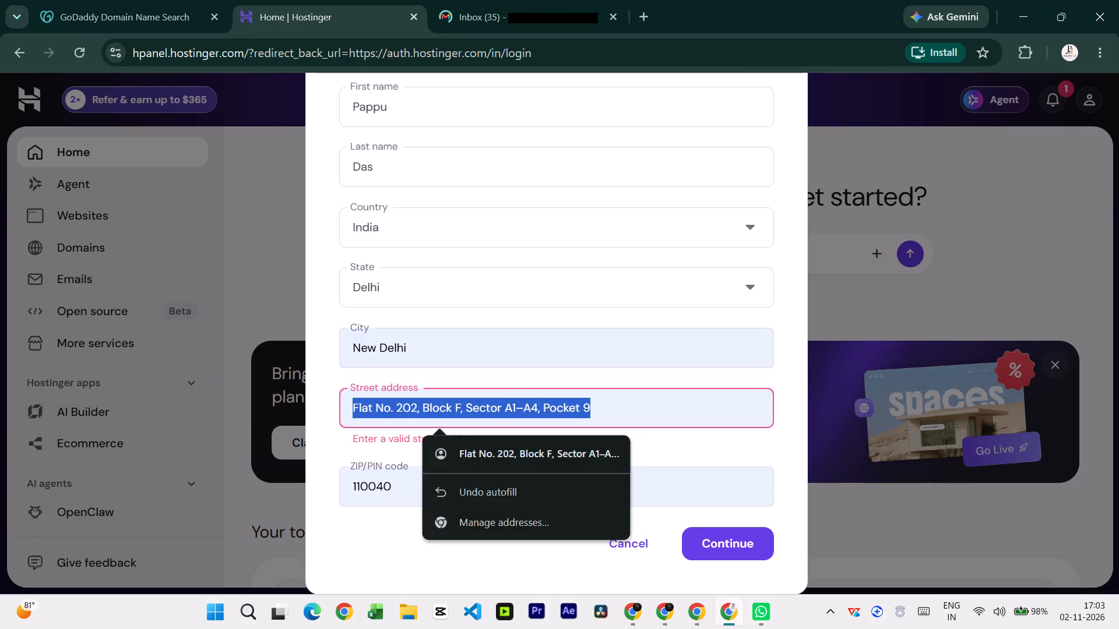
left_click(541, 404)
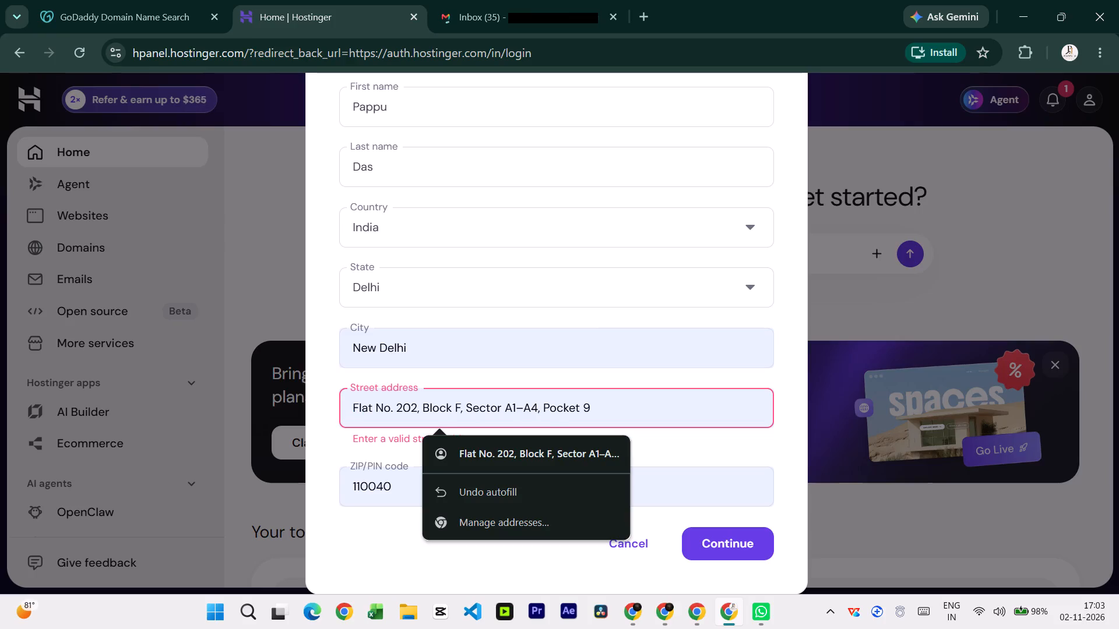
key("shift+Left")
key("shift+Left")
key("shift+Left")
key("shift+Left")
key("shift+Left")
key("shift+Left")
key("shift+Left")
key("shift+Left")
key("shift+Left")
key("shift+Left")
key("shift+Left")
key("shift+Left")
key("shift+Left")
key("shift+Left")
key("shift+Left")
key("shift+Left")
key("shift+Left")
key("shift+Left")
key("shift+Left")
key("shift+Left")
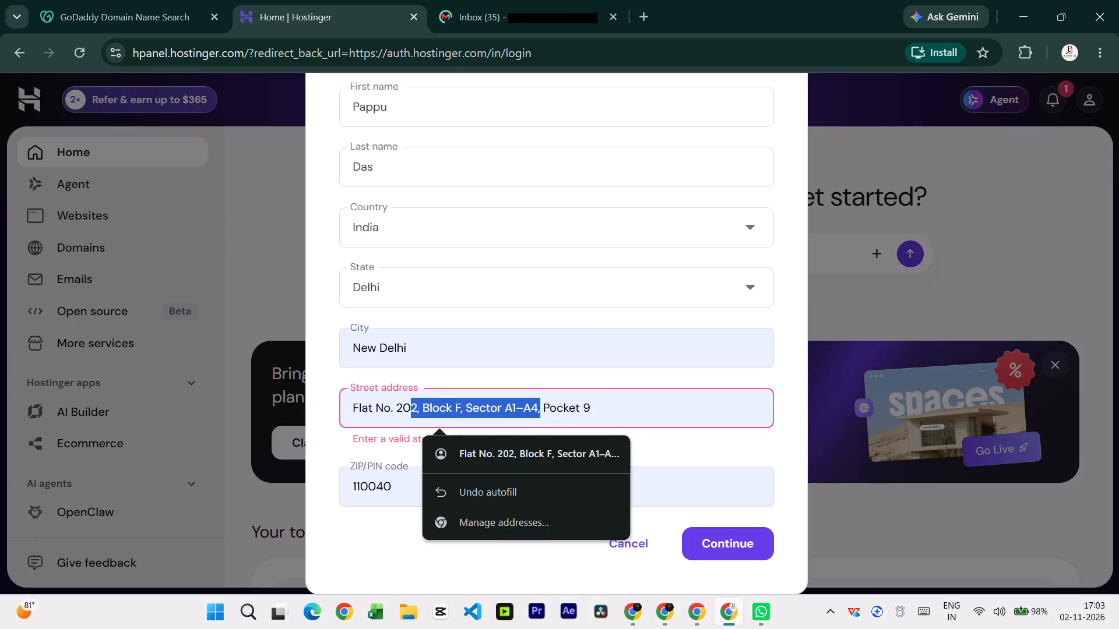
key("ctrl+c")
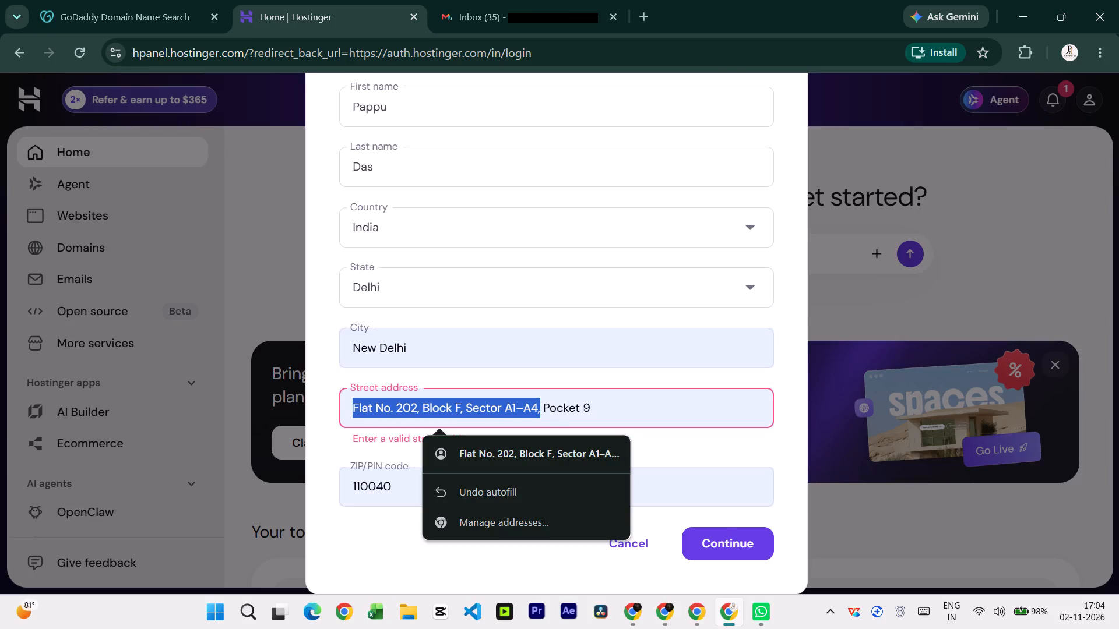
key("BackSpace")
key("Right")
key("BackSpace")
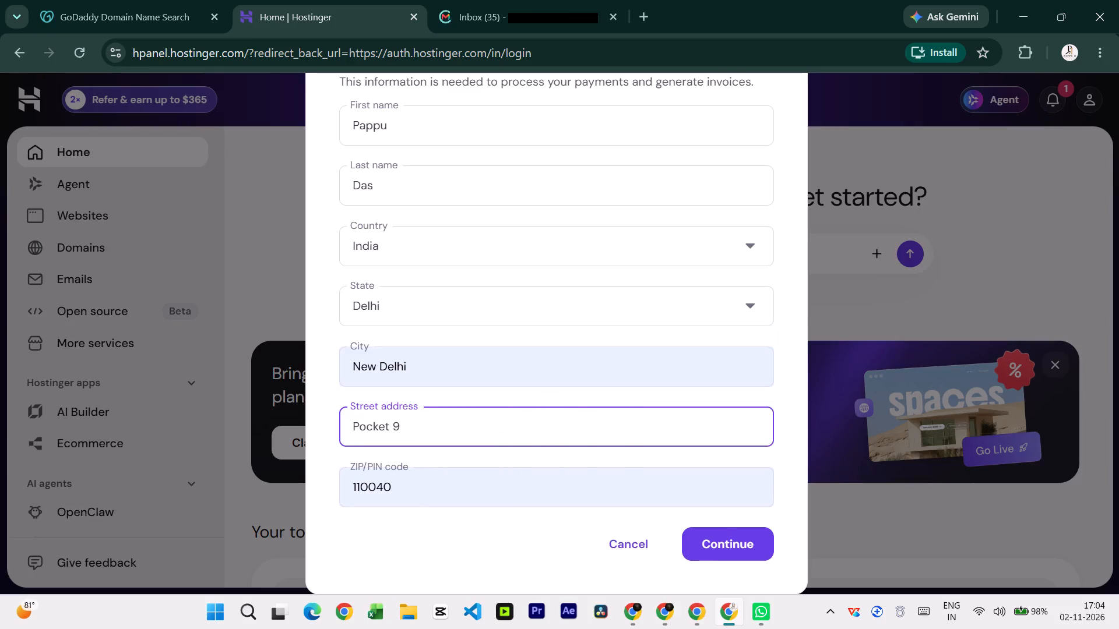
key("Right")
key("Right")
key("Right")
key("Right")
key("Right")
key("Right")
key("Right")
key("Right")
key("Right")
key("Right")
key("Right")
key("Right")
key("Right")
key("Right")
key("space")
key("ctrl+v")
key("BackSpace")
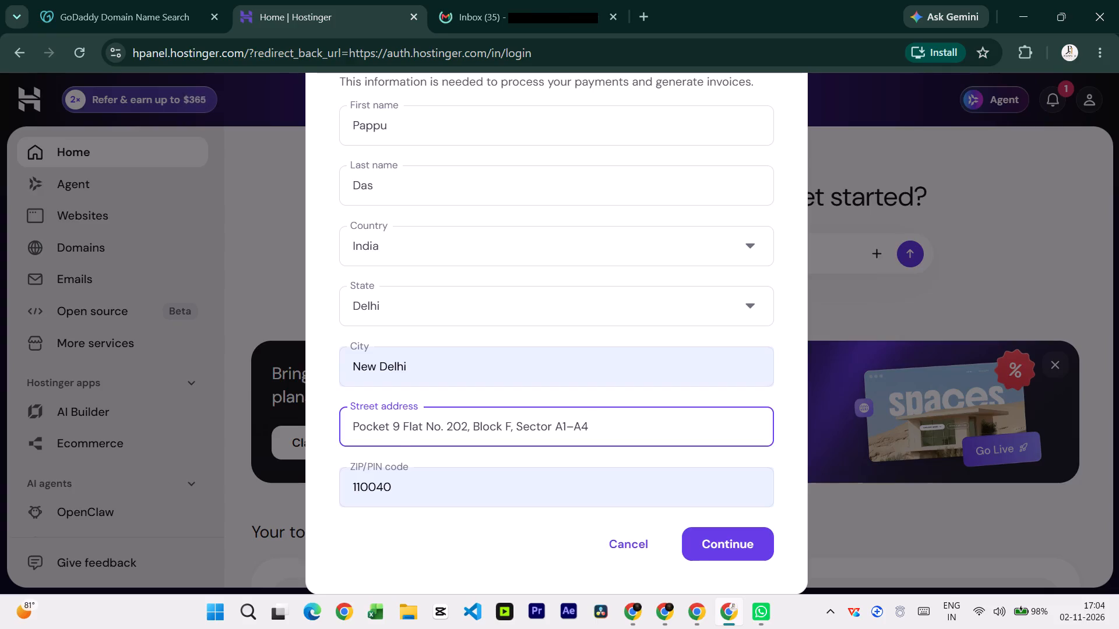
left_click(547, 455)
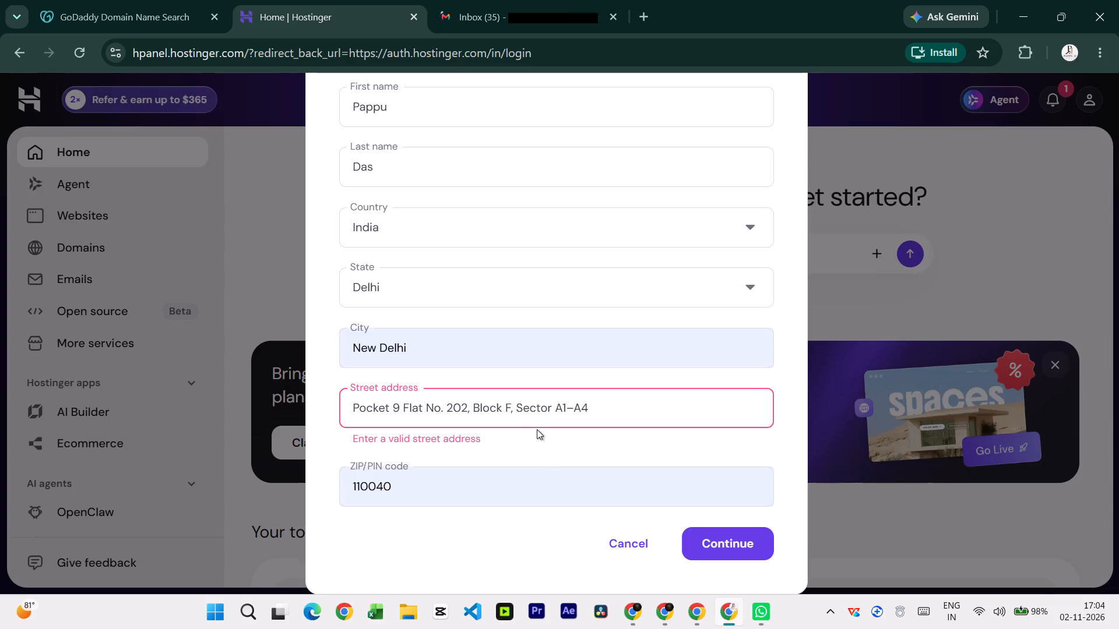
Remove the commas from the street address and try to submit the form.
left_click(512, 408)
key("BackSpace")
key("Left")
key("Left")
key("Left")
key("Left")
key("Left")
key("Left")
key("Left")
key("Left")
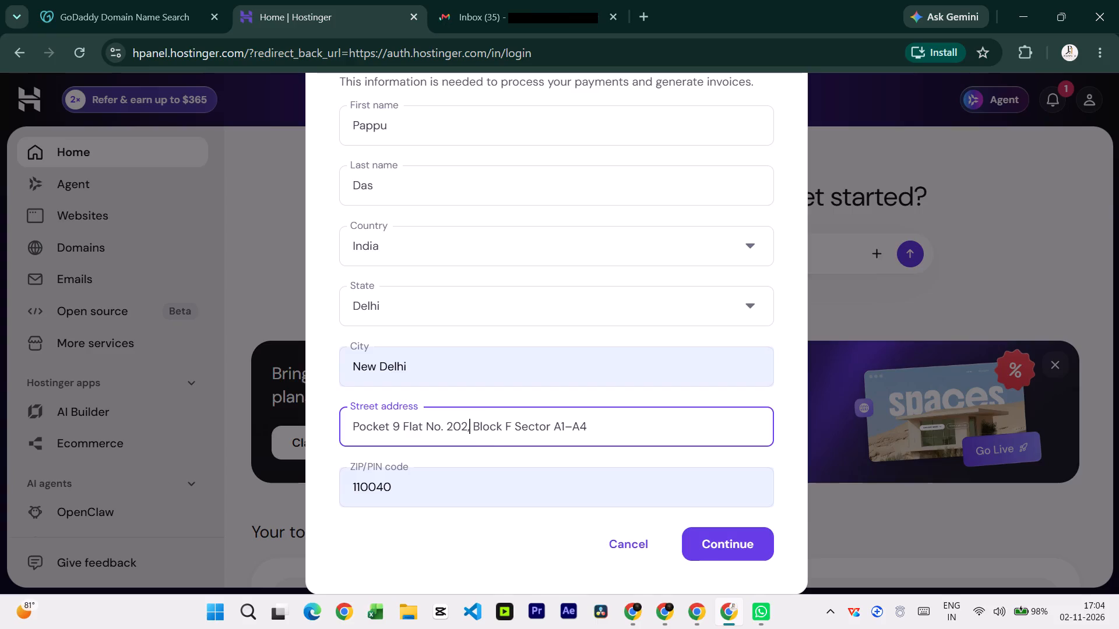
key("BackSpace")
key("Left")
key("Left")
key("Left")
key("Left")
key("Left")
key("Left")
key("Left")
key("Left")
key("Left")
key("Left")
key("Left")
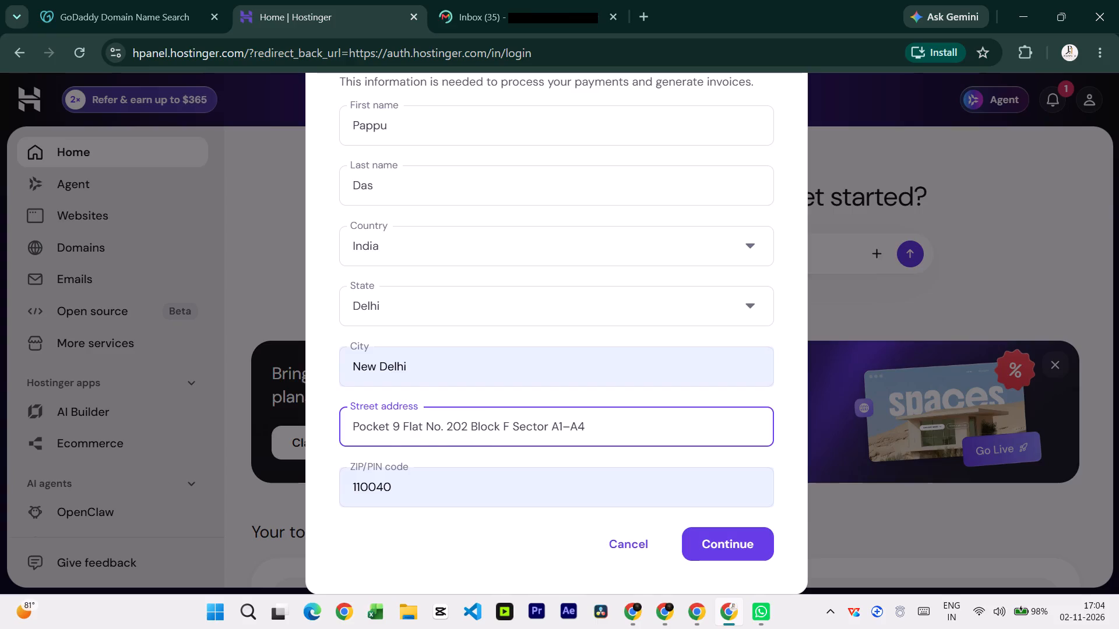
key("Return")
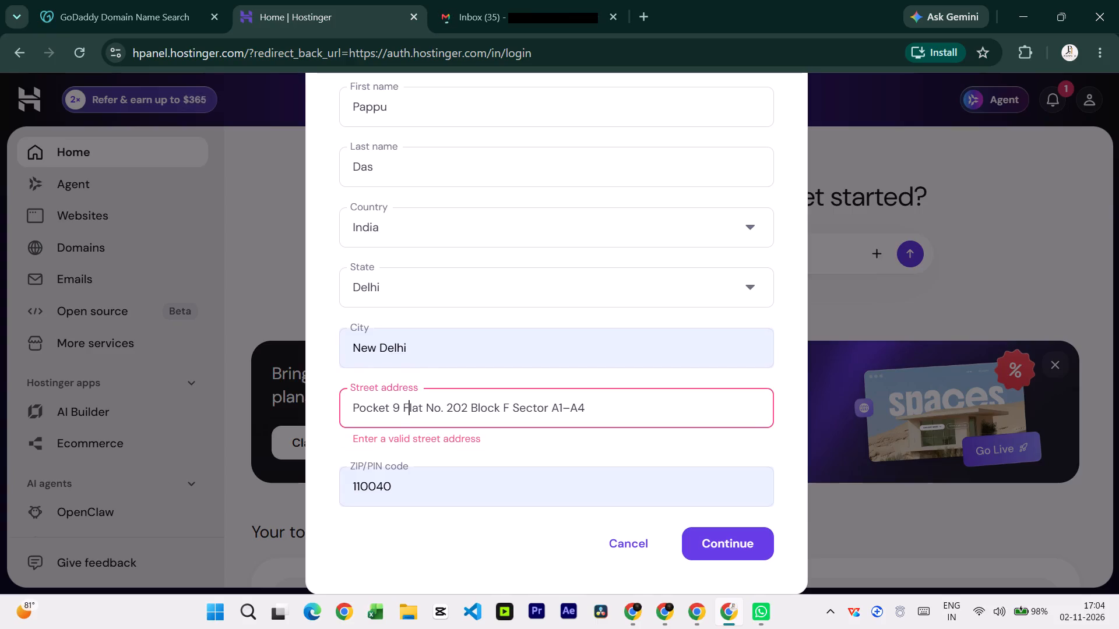
Replace the whole street address with just the locality name.
left_click_drag(582, 410, 376, 403)
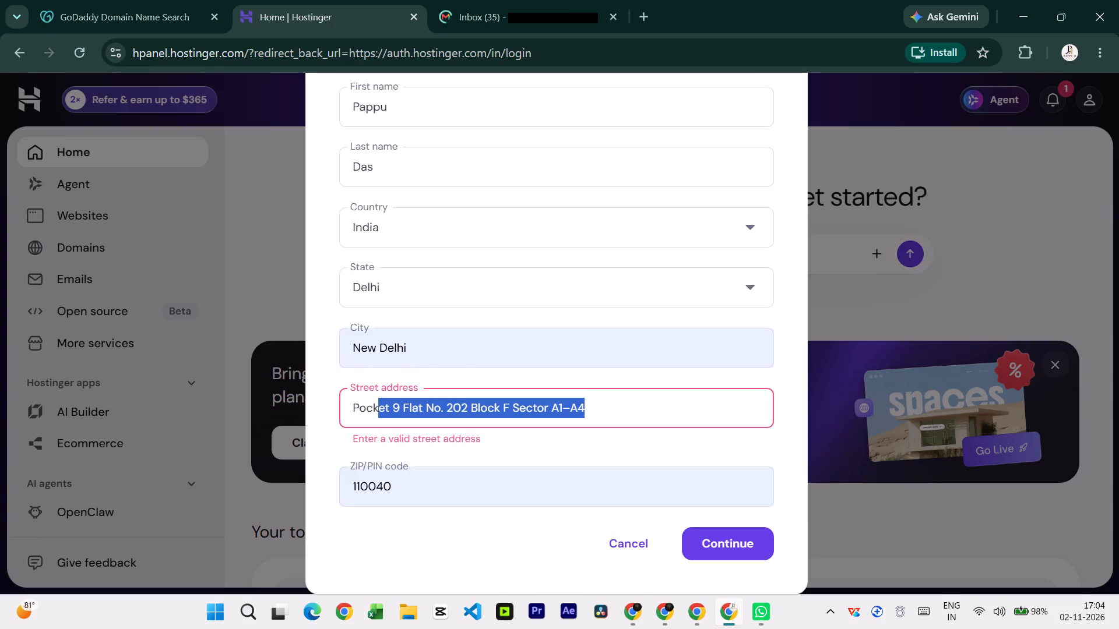
left_click(595, 409)
left_click_drag(595, 410, 413, 402)
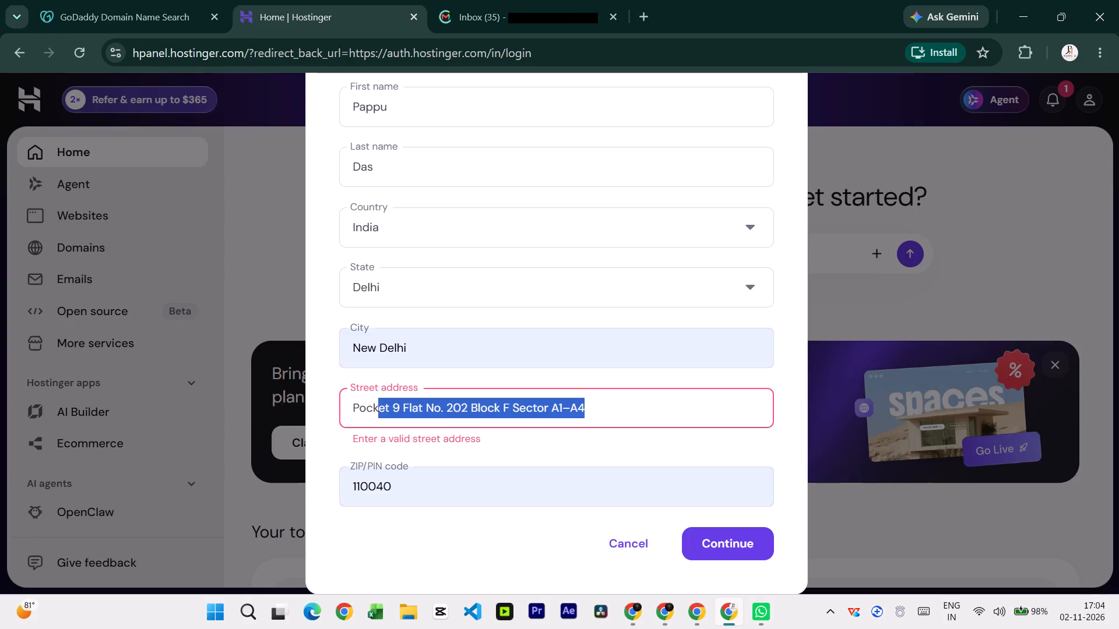
double_click(614, 410)
key("BackSpace")
key("BackSpace")
key("BackSpace")
key("BackSpace")
key("BackSpace")
key("BackSpace")
type("Na")
type("rela")
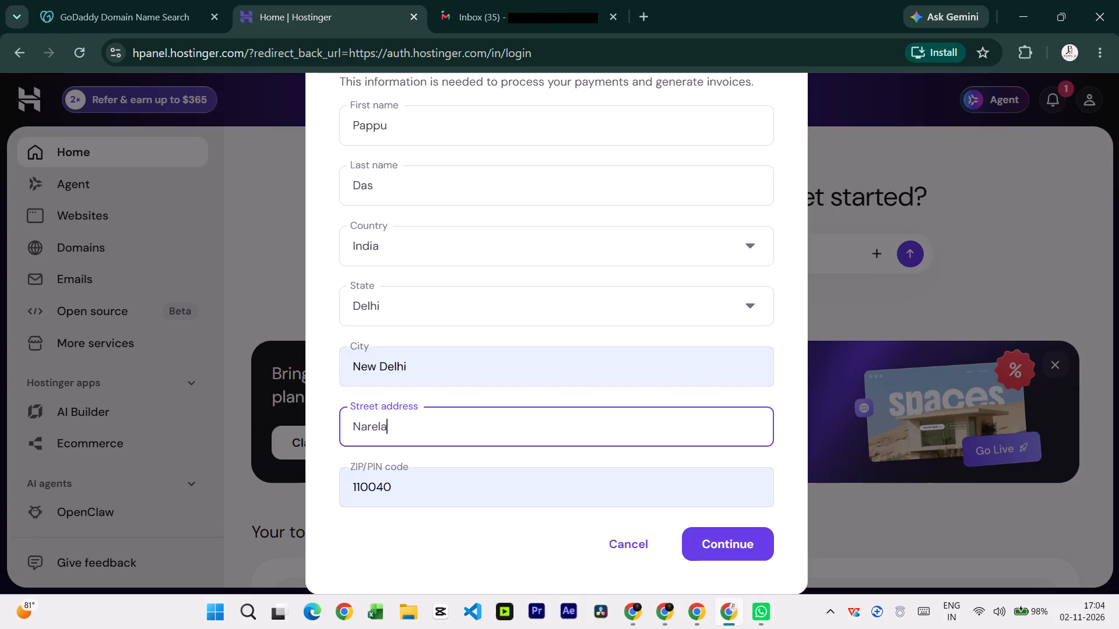
left_click(548, 463)
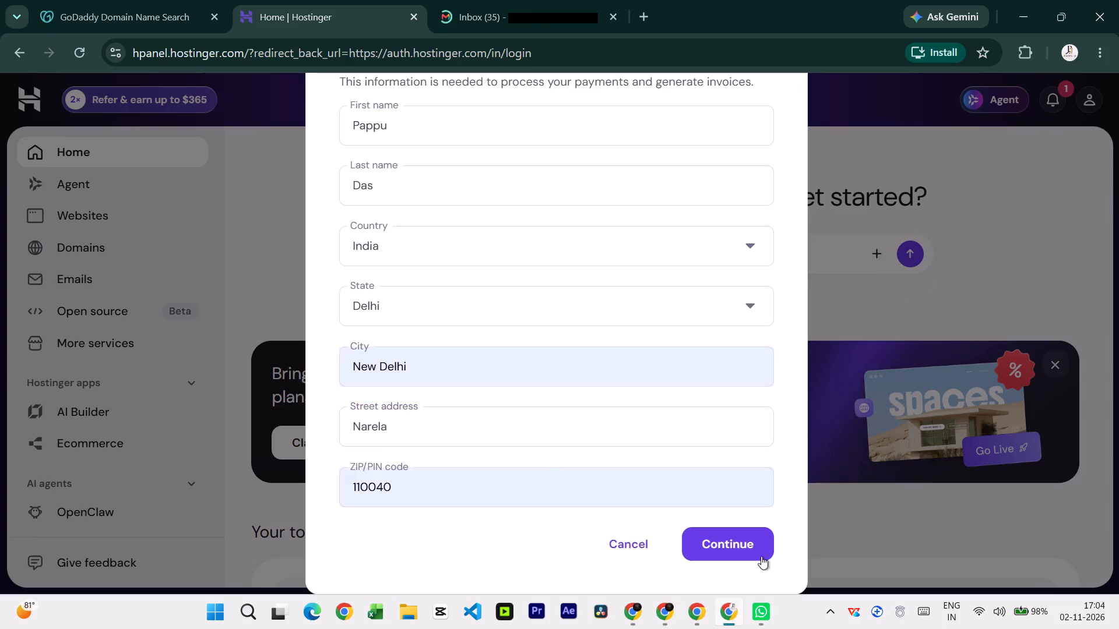
Submit the completed personal information form.
scroll(639, 438, "up", 3)
scroll(642, 438, "down", 3)
left_click(737, 547)
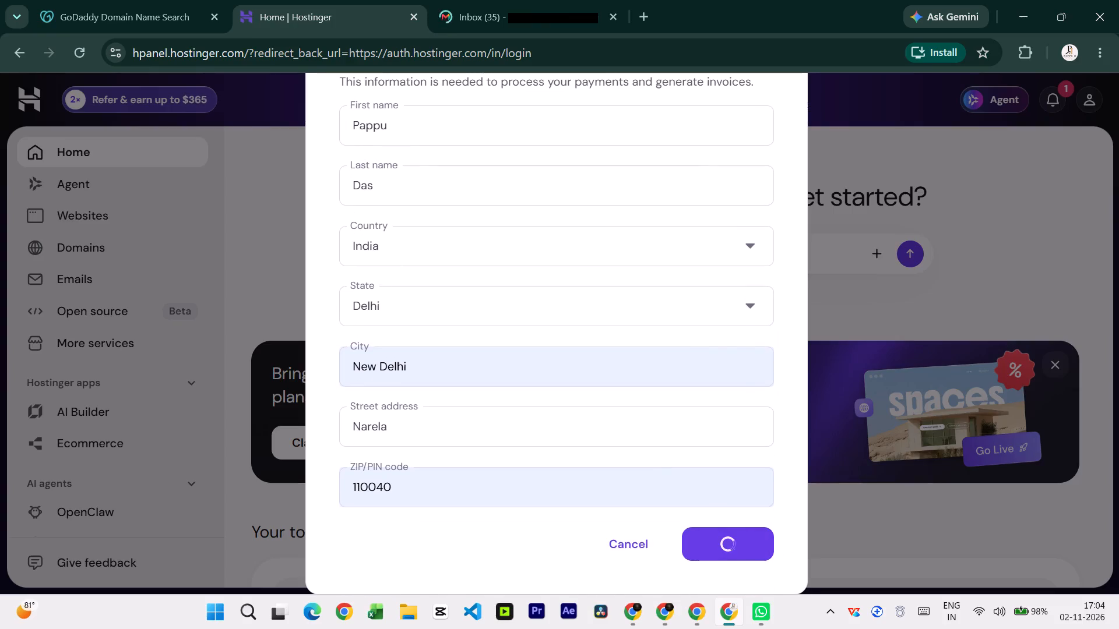
left_click(870, 330)
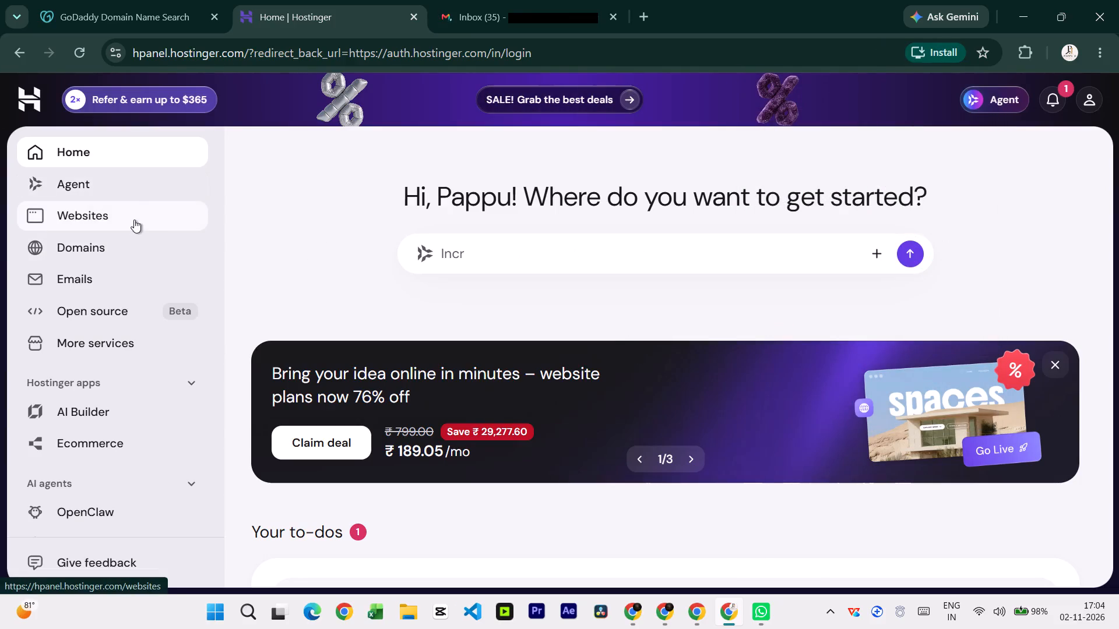
Open the new-domain search from the account's domain portfolio.
left_click(126, 246)
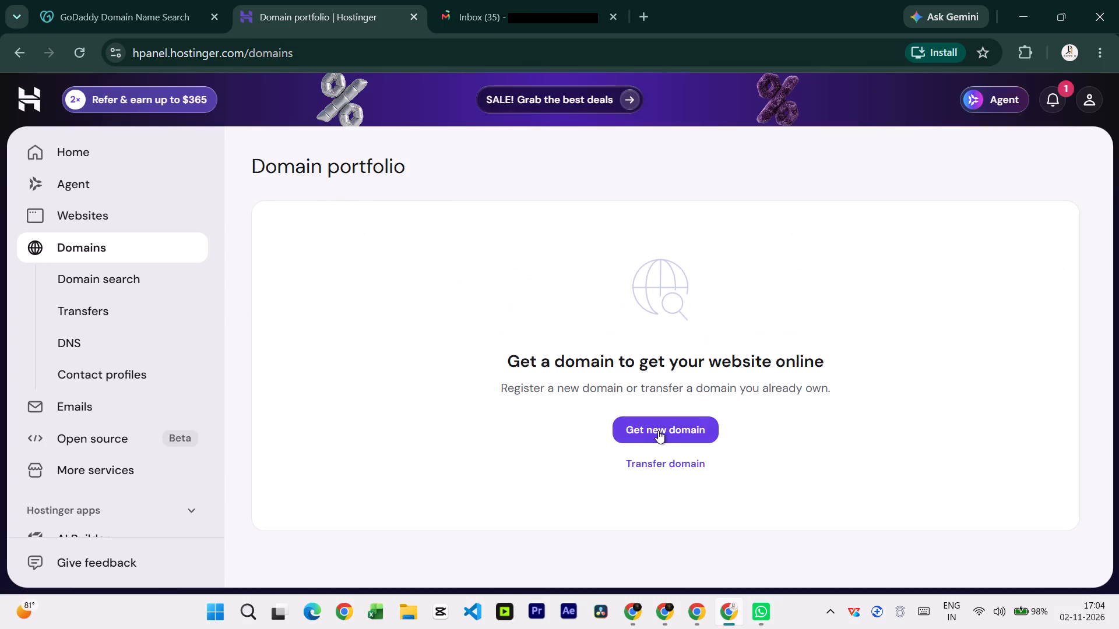
left_click(660, 430)
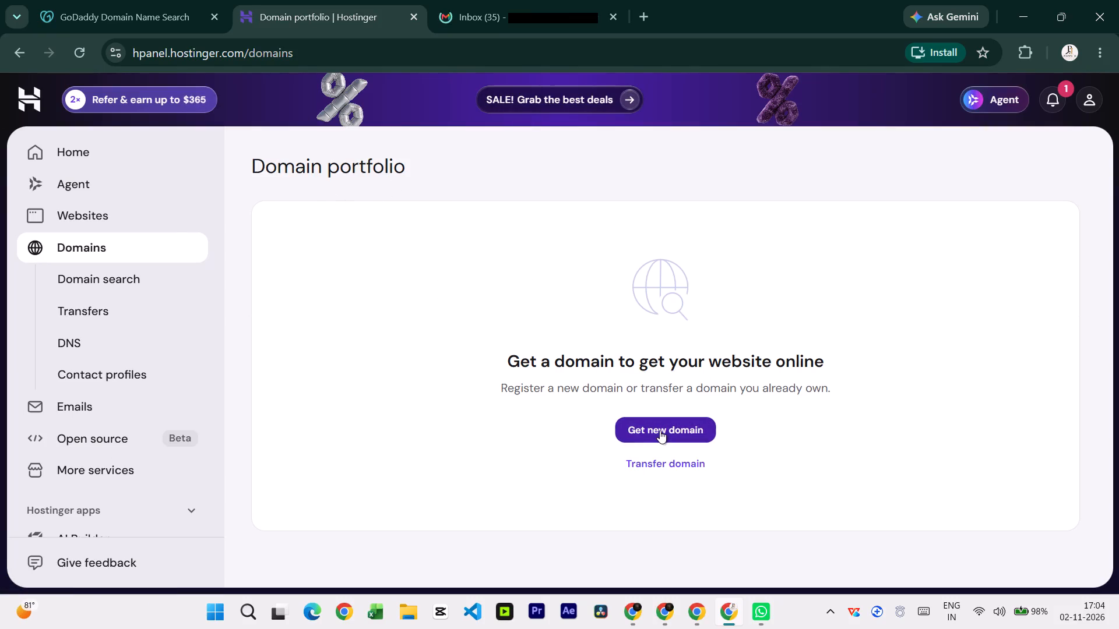
Check the account's to-do notifications and close the list.
left_click(1054, 103)
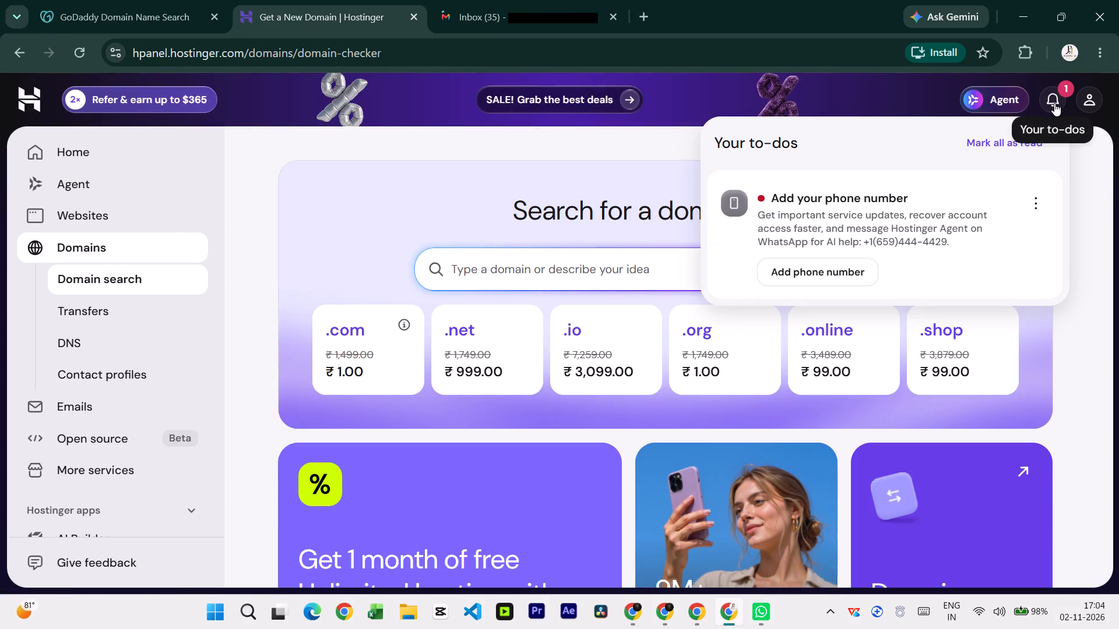
left_click(1054, 103)
left_click(1054, 103)
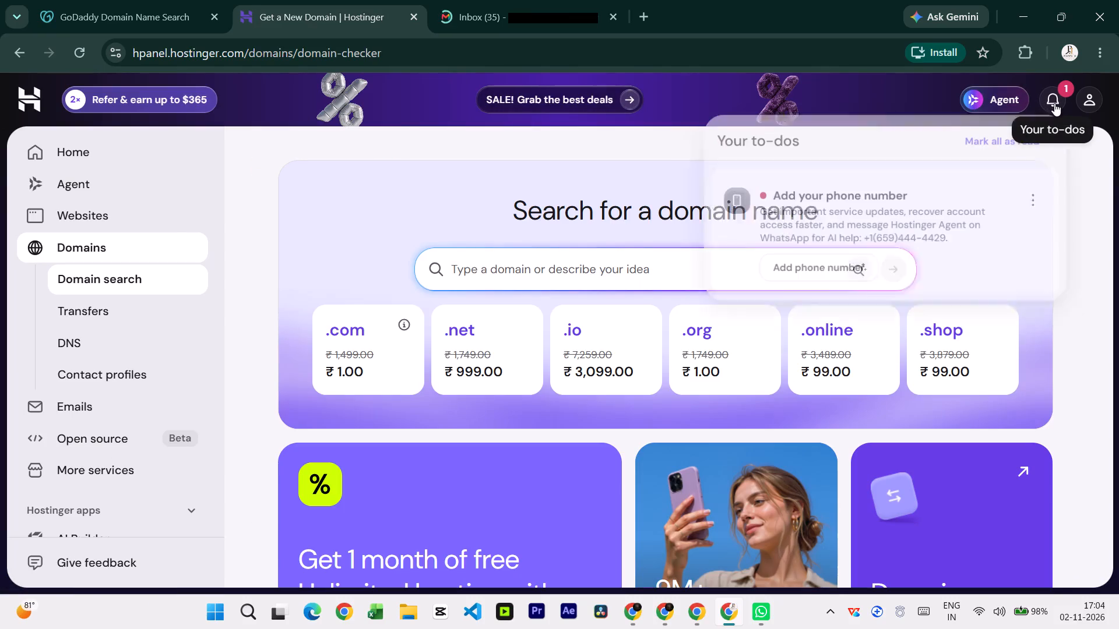
left_click(1054, 103)
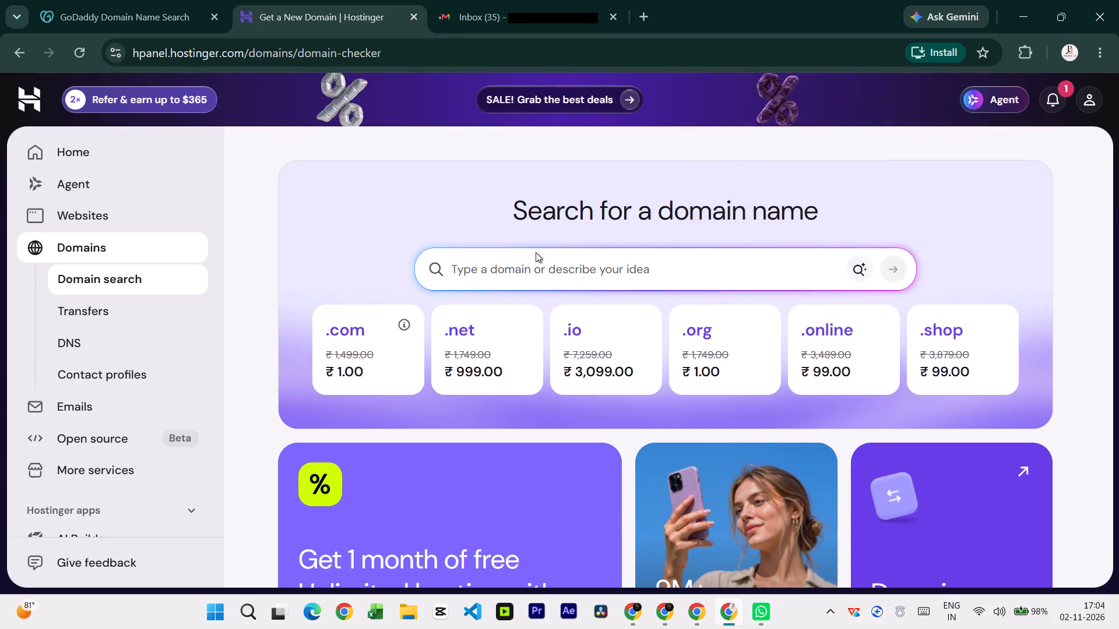
Search for the domain name pappujiproperties and review the offered extensions, bundle and prices.
left_click(523, 263)
type("papp")
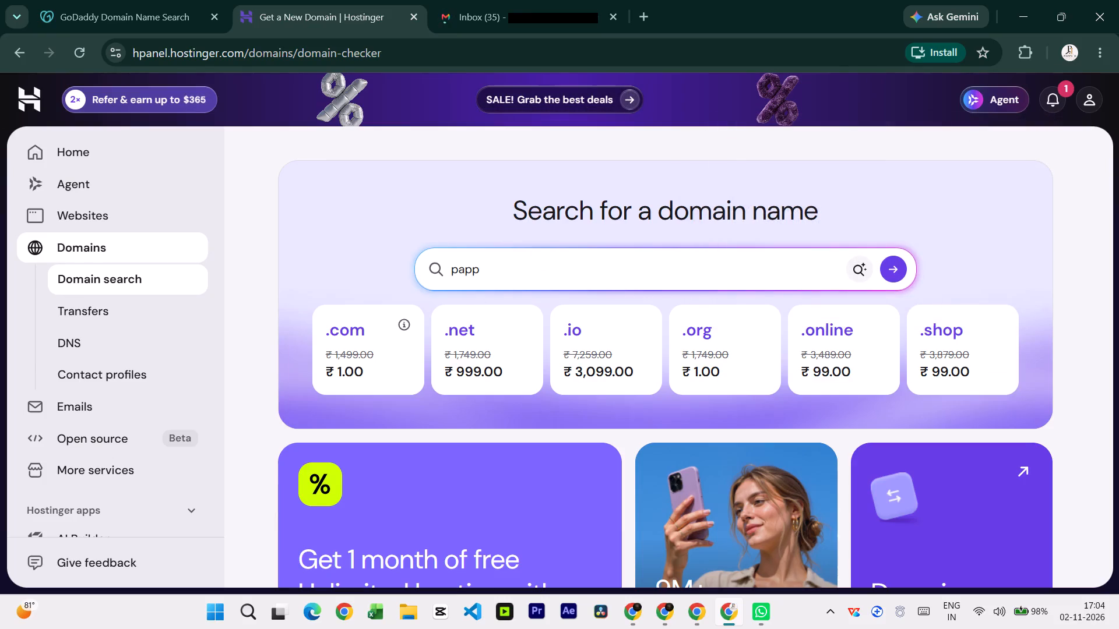
key("u")
type("ji")
type("prope")
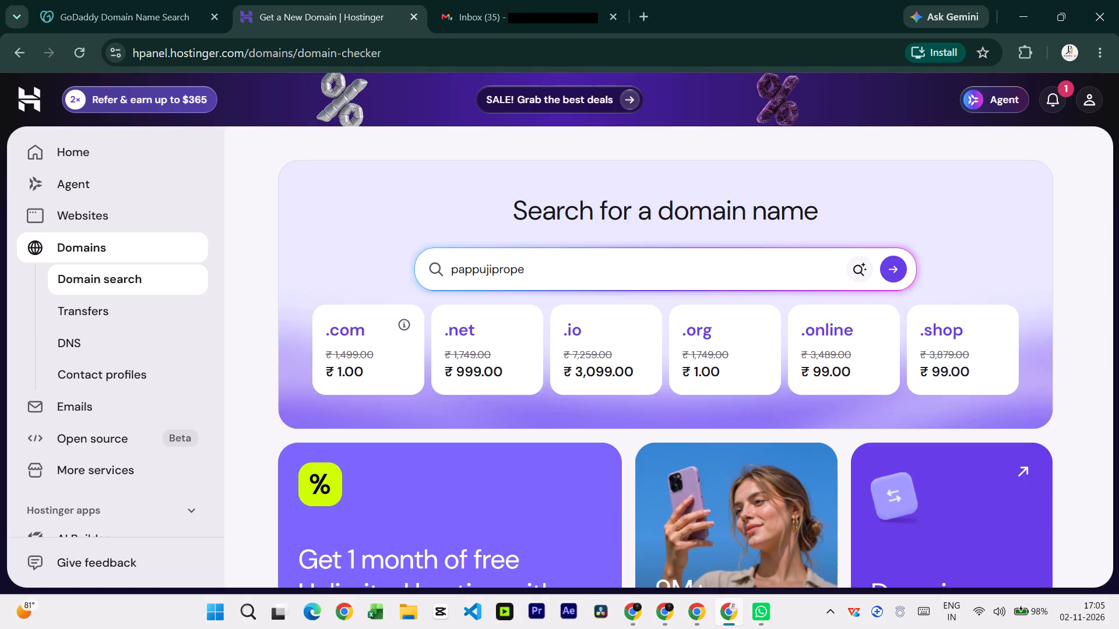
type("rties")
key("Return")
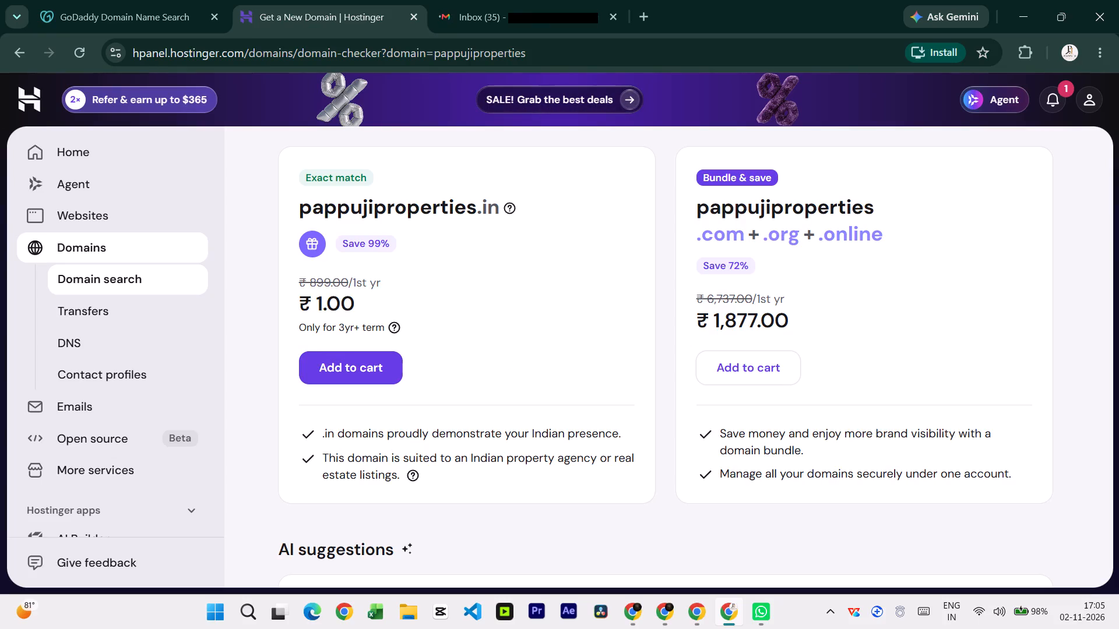
scroll(375, 496, "down", 1)
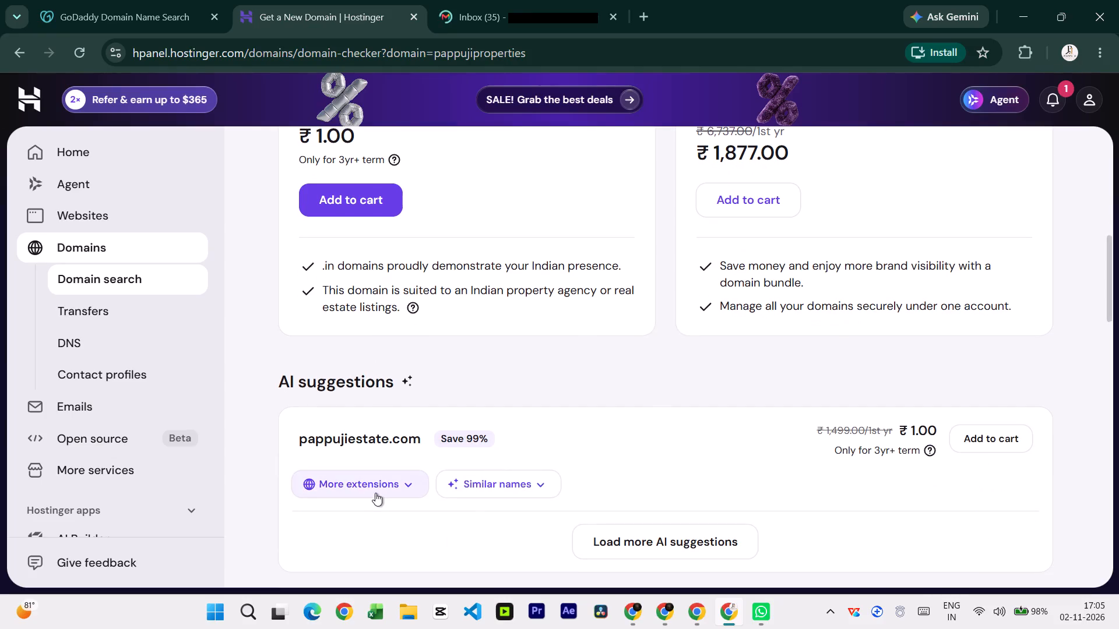
scroll(379, 493, "down", 1)
scroll(446, 467, "down", 1)
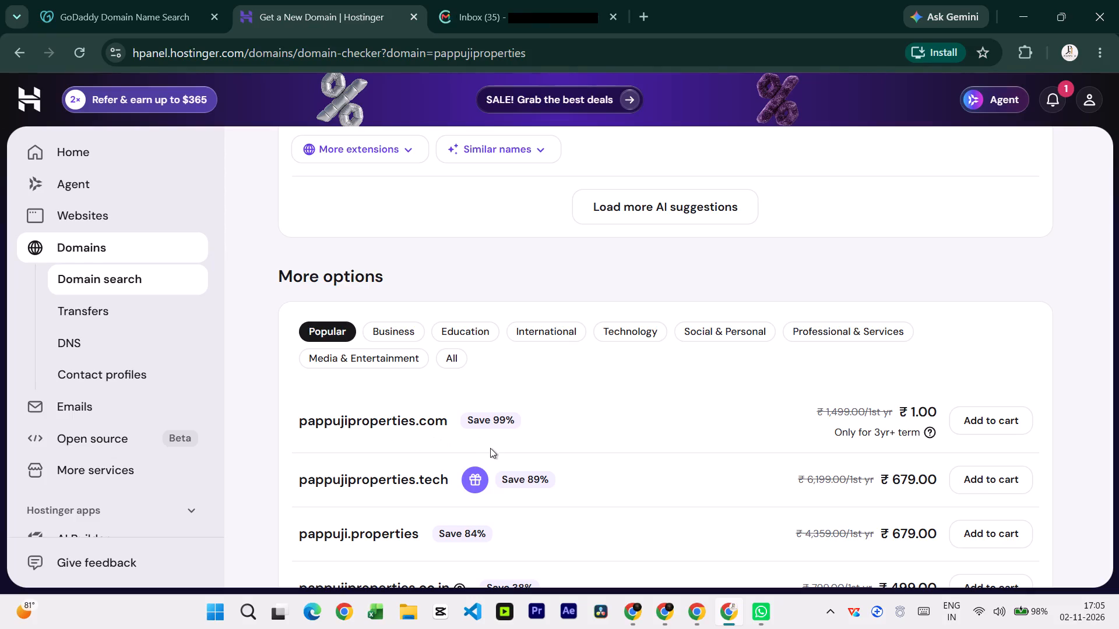
scroll(448, 448, "up", 3)
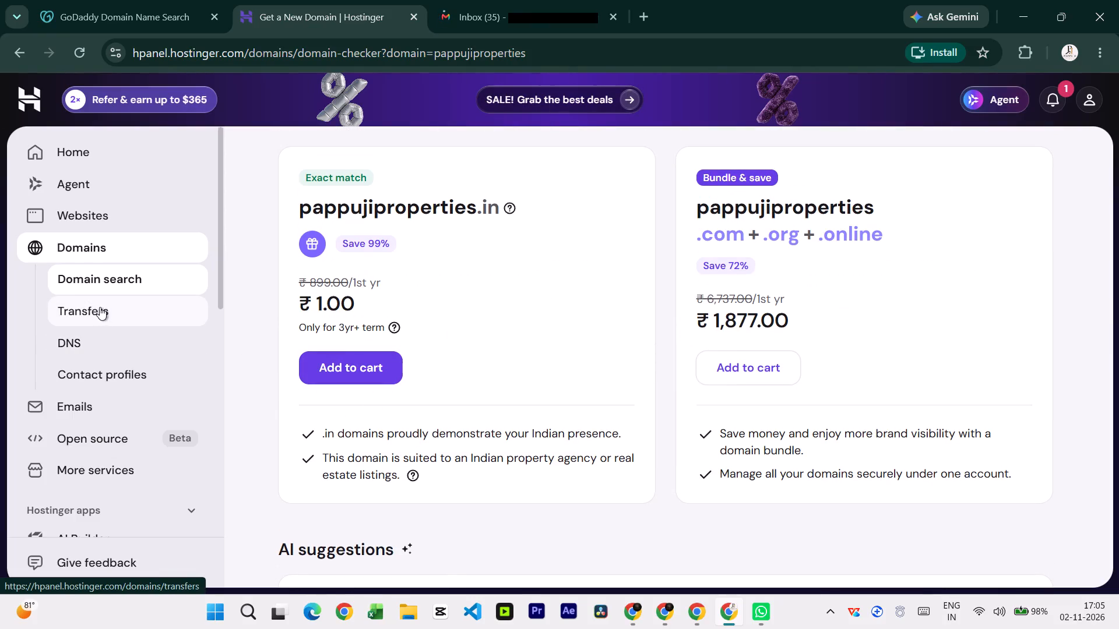
Open the contact profiles page used for domain registration.
left_click(103, 386)
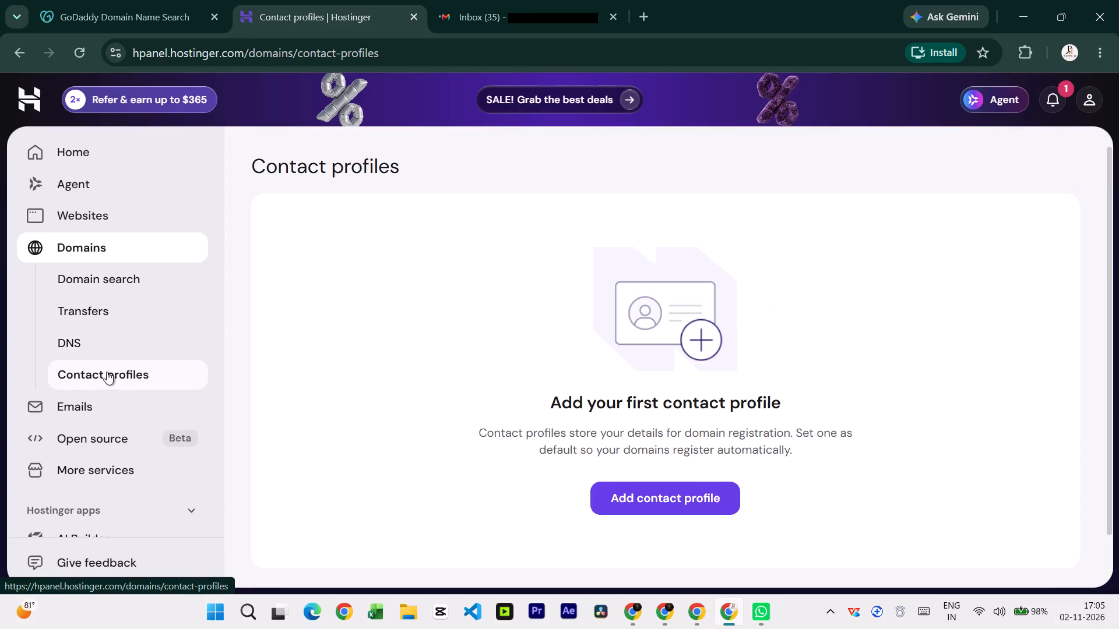
Check the DNS zone editor page and the domain transfer page in the domains section.
left_click(109, 351)
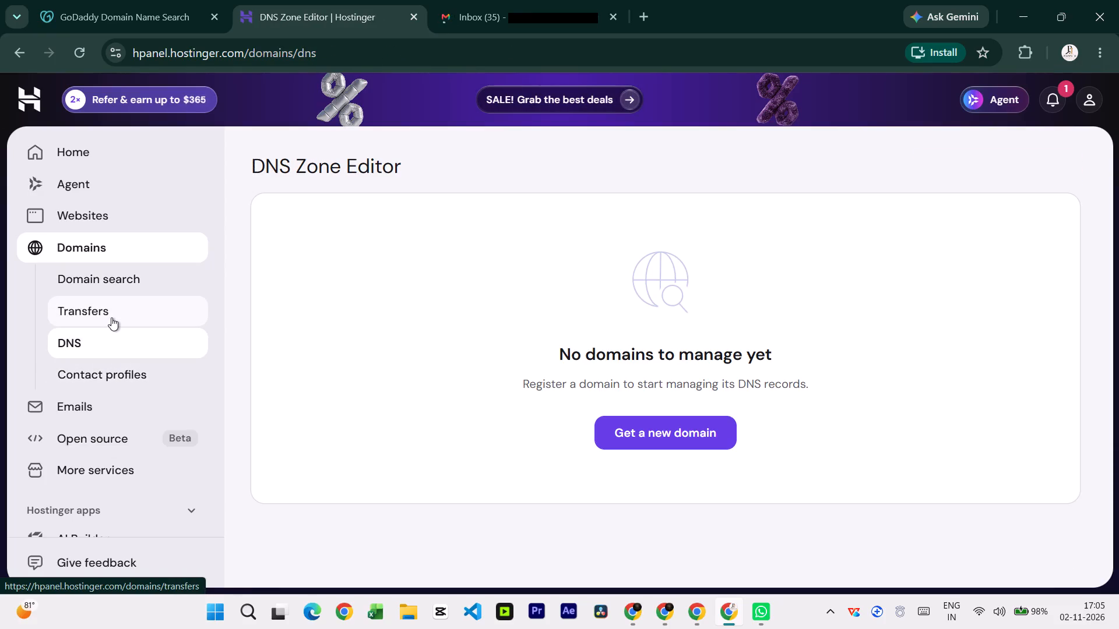
left_click(111, 317)
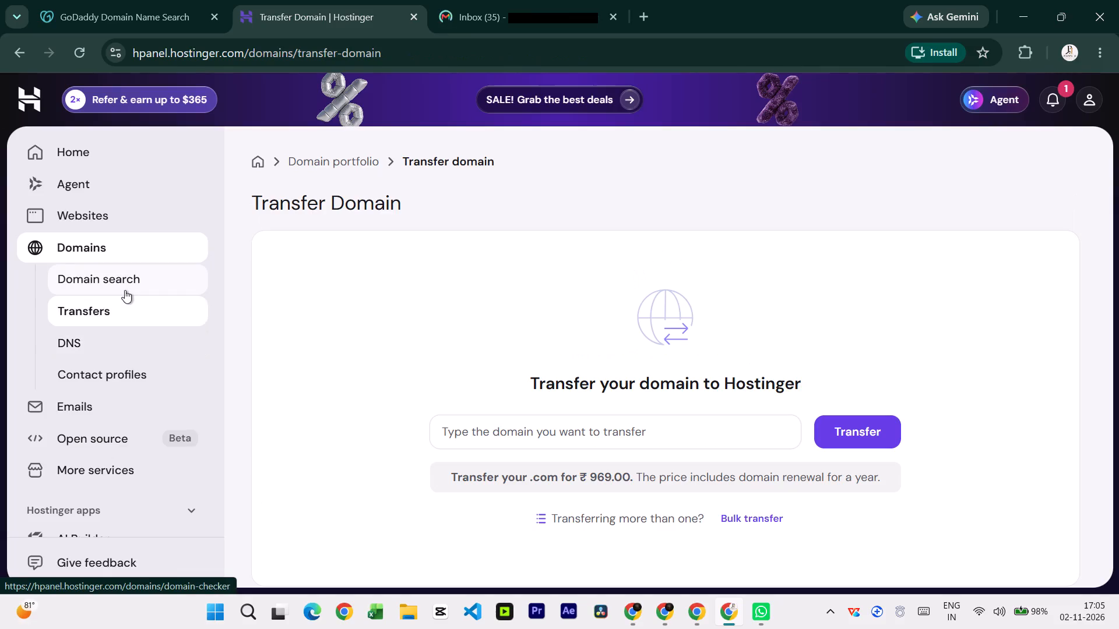
Return to the domain search page in the domains section.
left_click(125, 290)
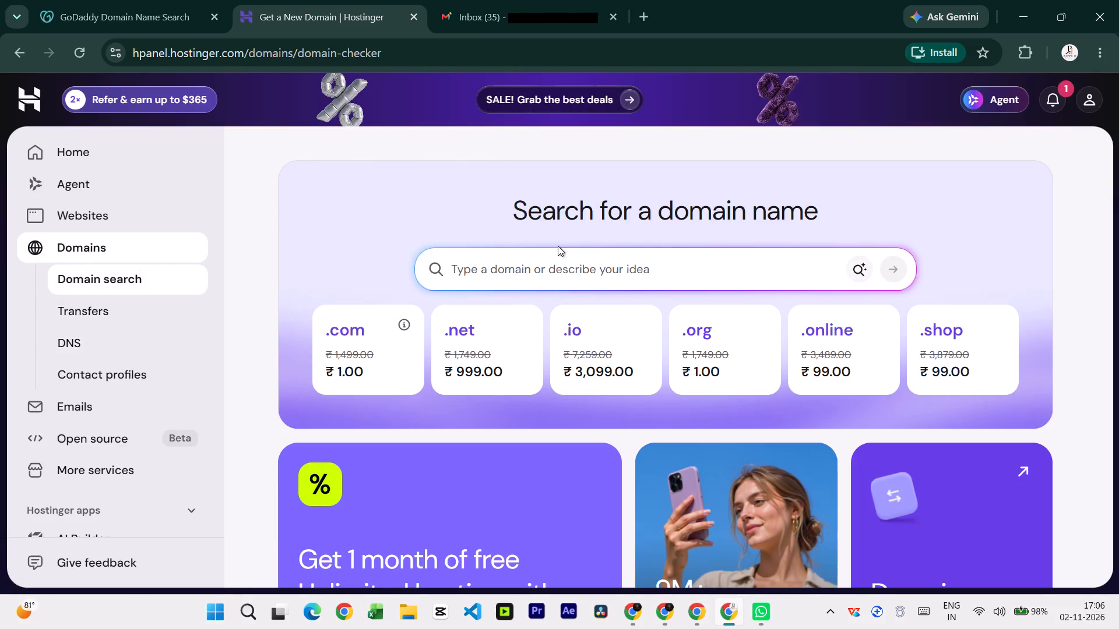
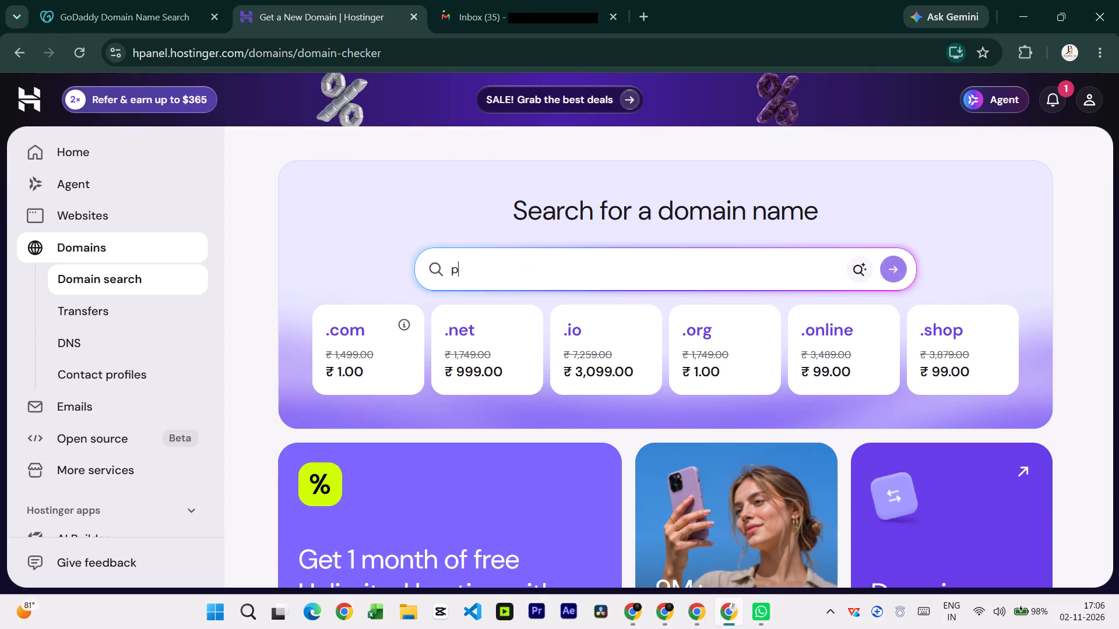
Search for the domain name pappujiproperties and review the exact match and bundle offers.
type("ppu")
type("jip")
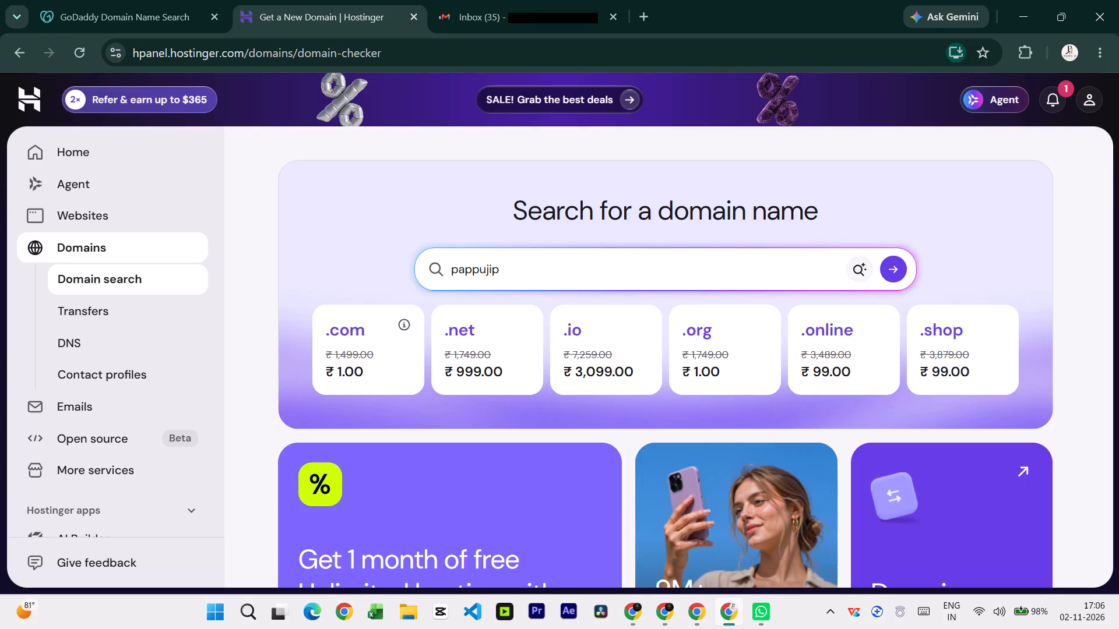
type("roper")
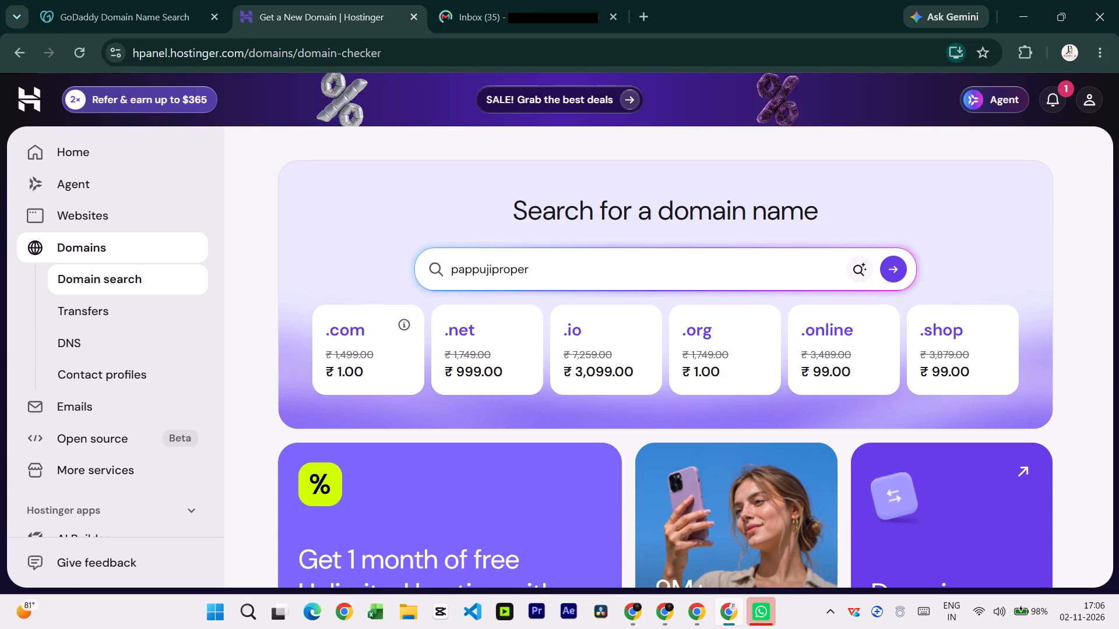
type("ties")
key("Return")
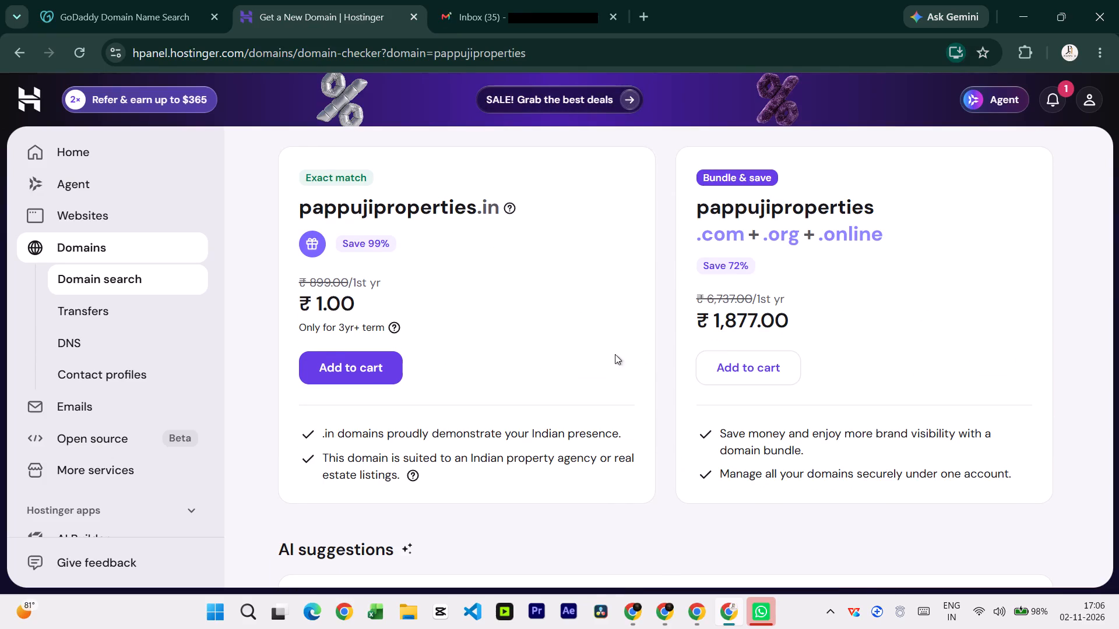
scroll(491, 394, "down", 1)
scroll(492, 393, "up", 1)
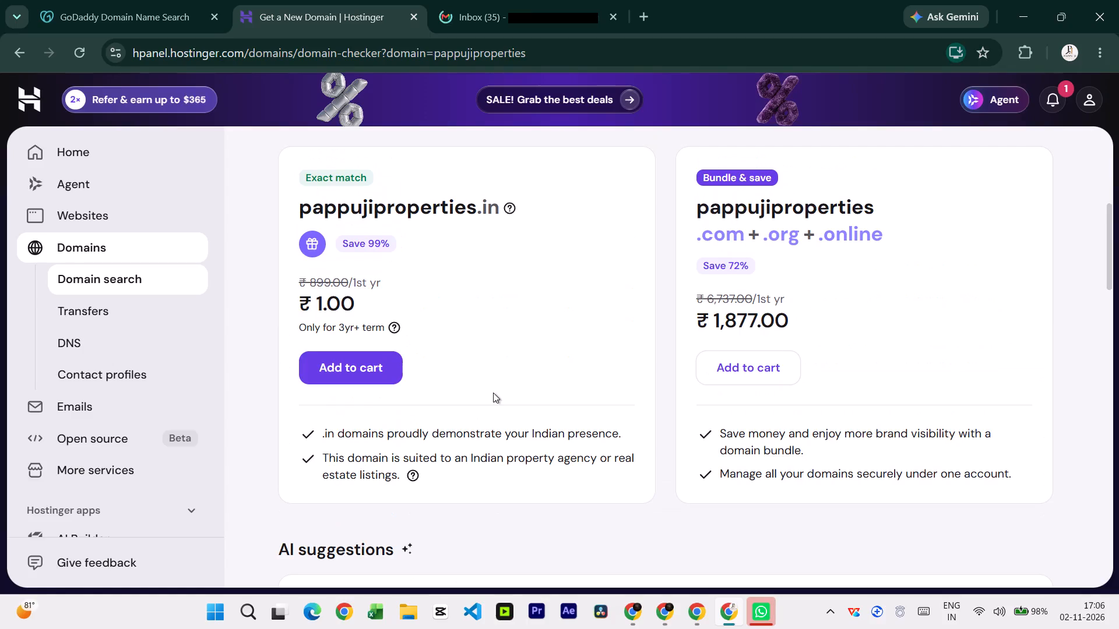
Refine the domain search to pappujiproperties.com and add the exact-match domain to the cart.
scroll(499, 383, "up", 3)
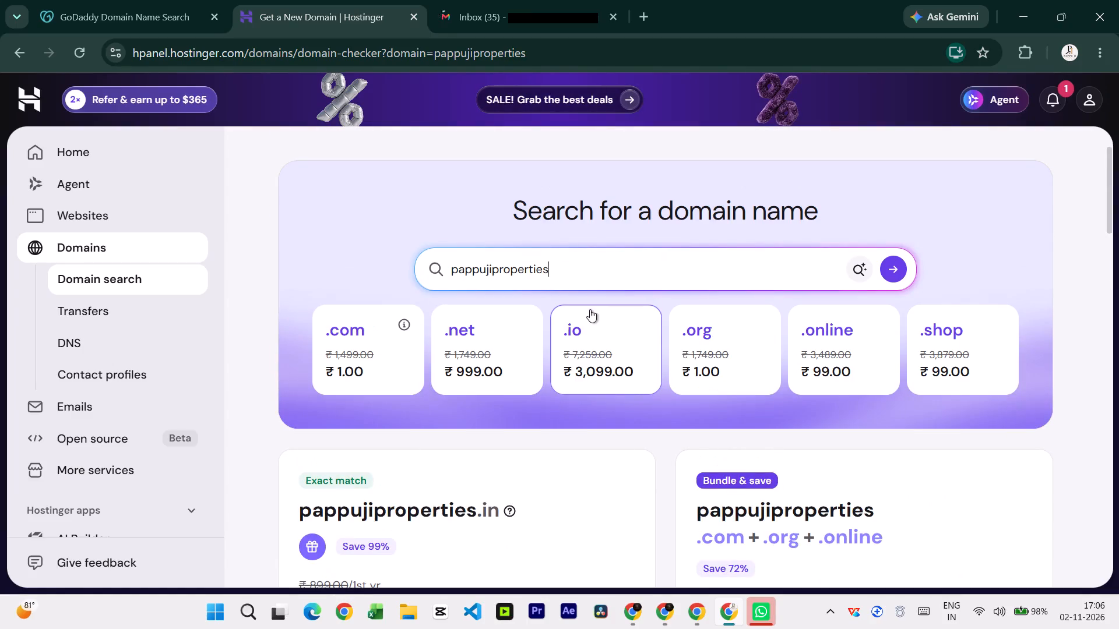
type(".com")
key("Return")
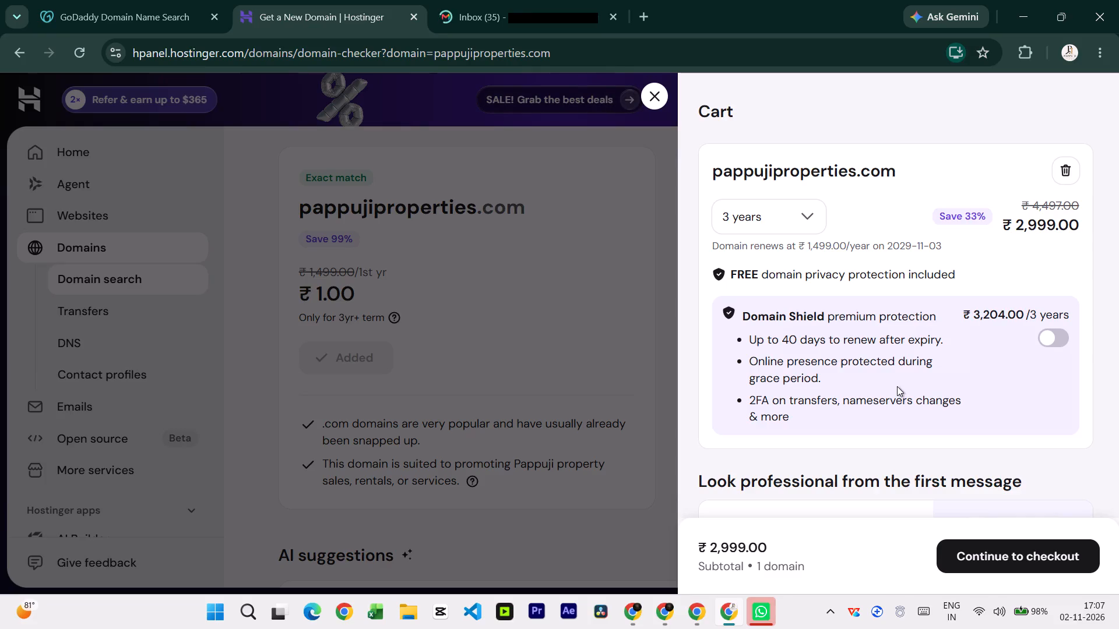
Review the cart's domain term, Domain Shield protection and Starter Business Email offers for pappujiproperties.com.
scroll(897, 391, "down", 2)
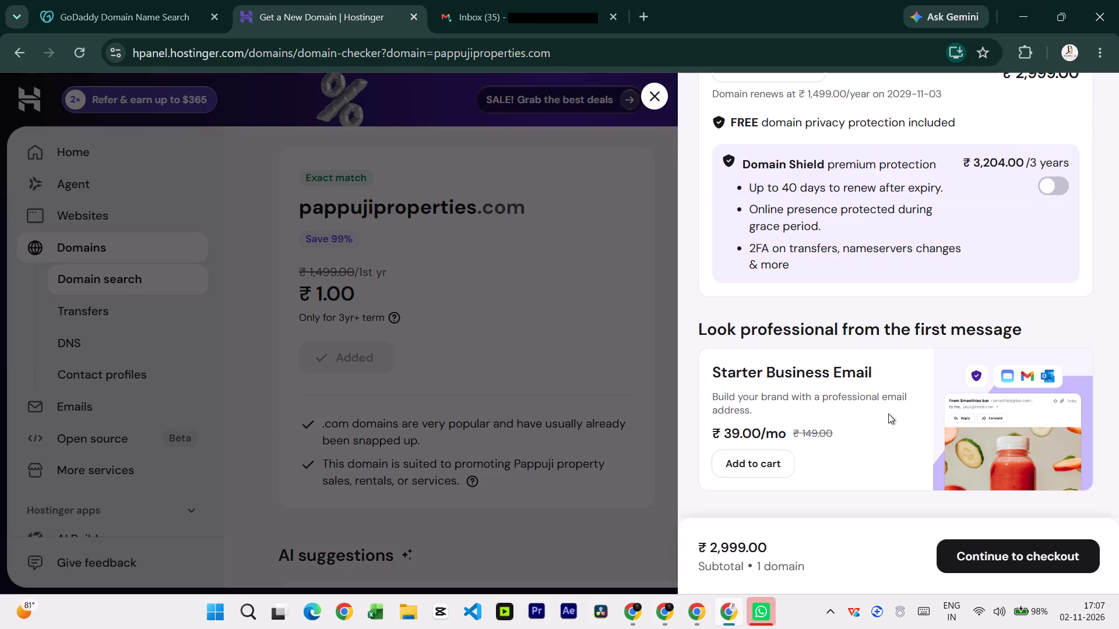
scroll(959, 383, "up", 3)
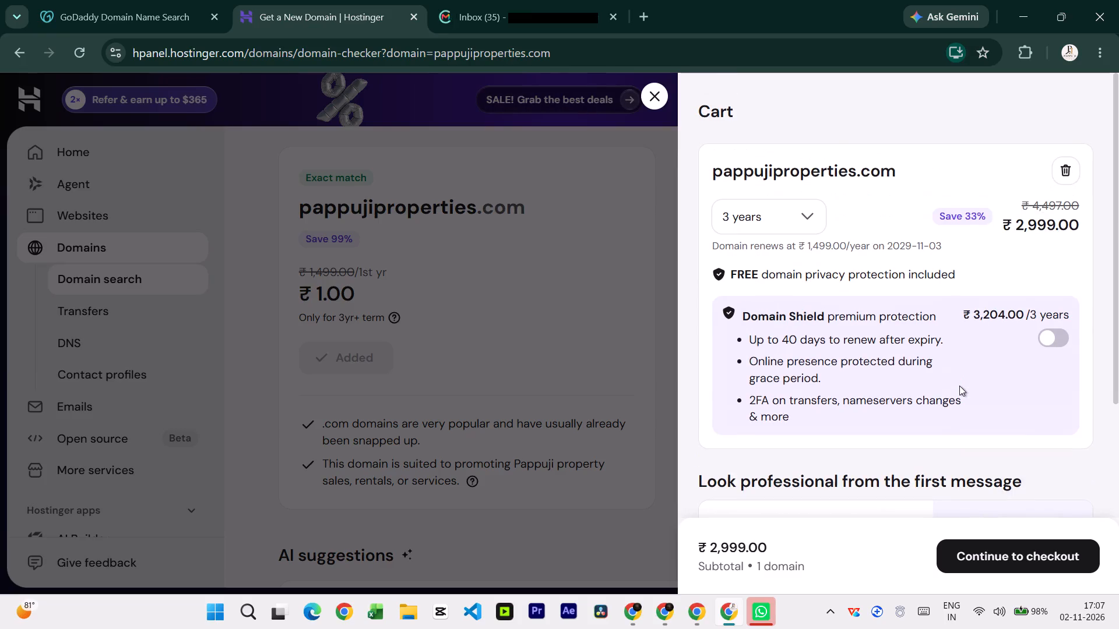
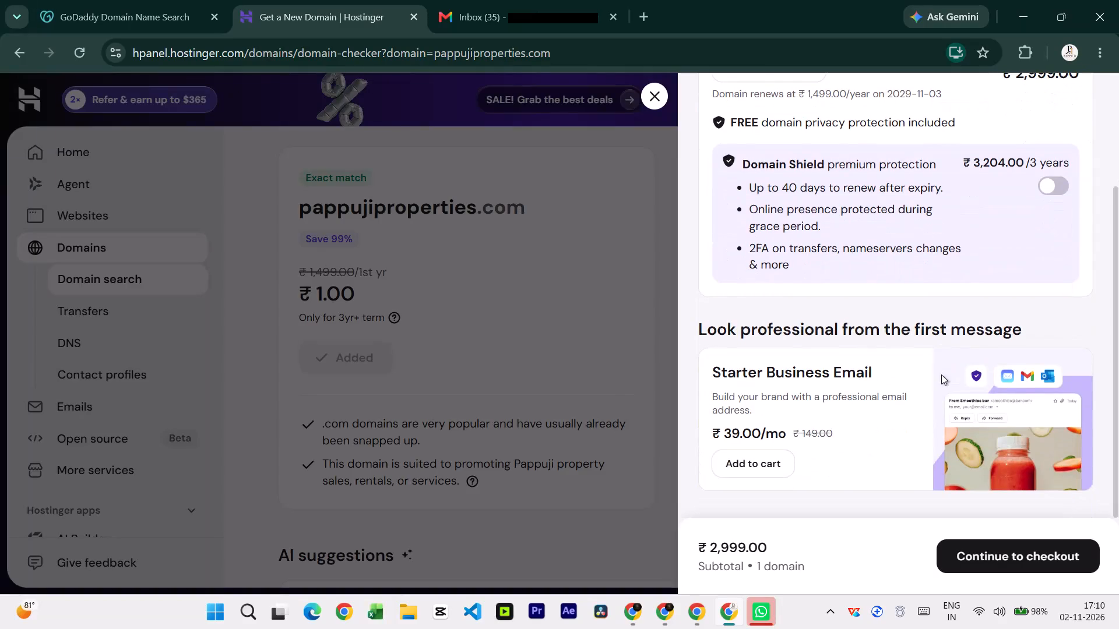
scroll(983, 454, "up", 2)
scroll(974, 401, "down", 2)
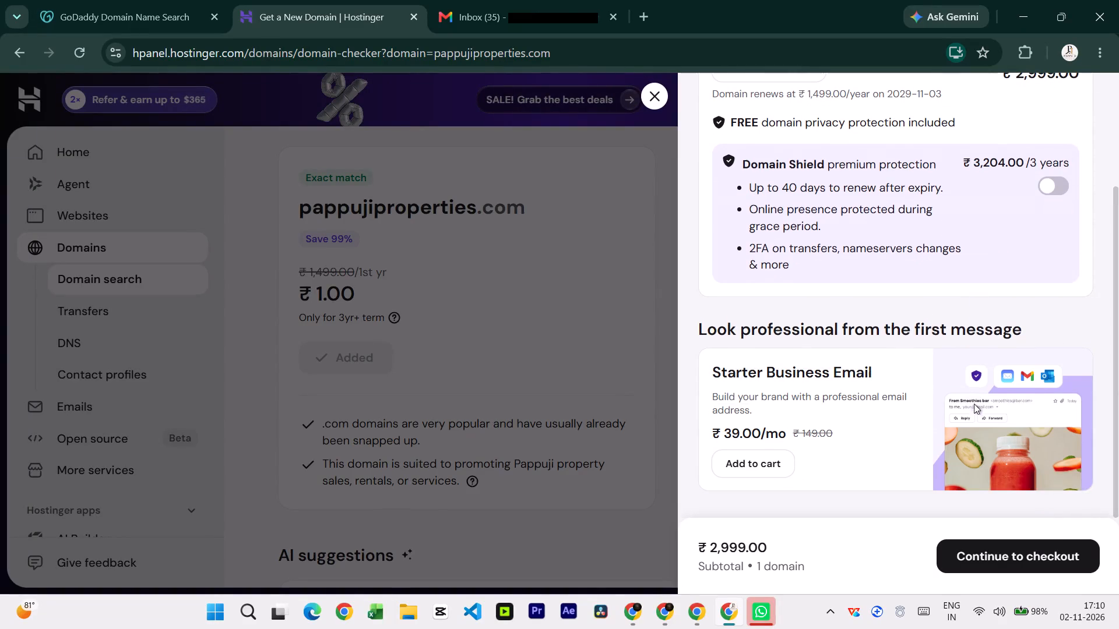
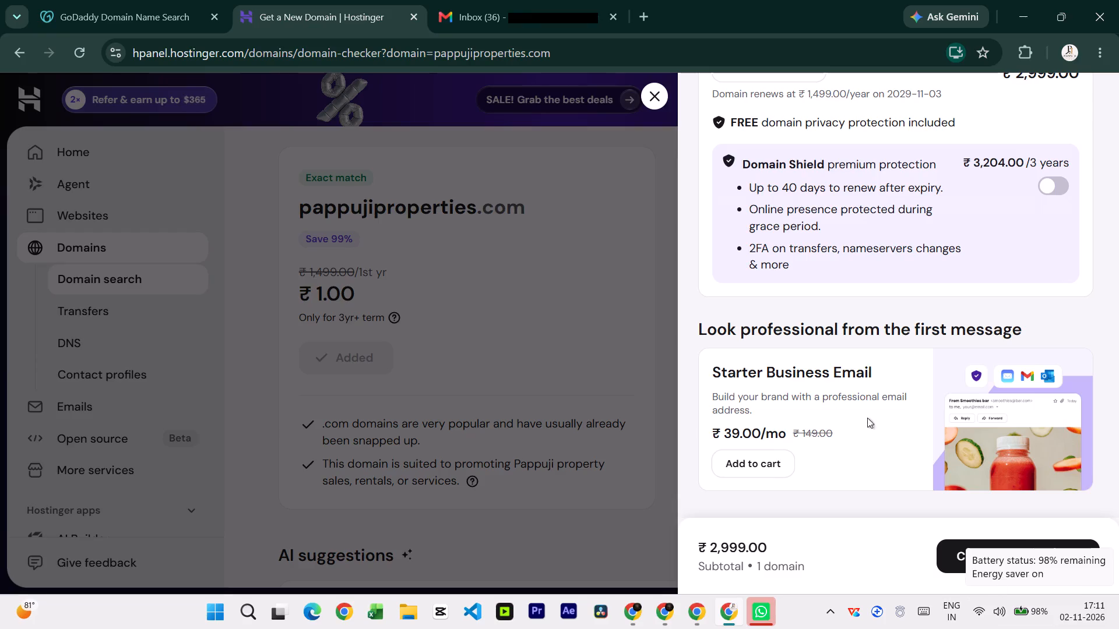
Check out the cart with the three-year pappujiproperties.com domain and proceed to the payment method selection.
left_click(958, 562)
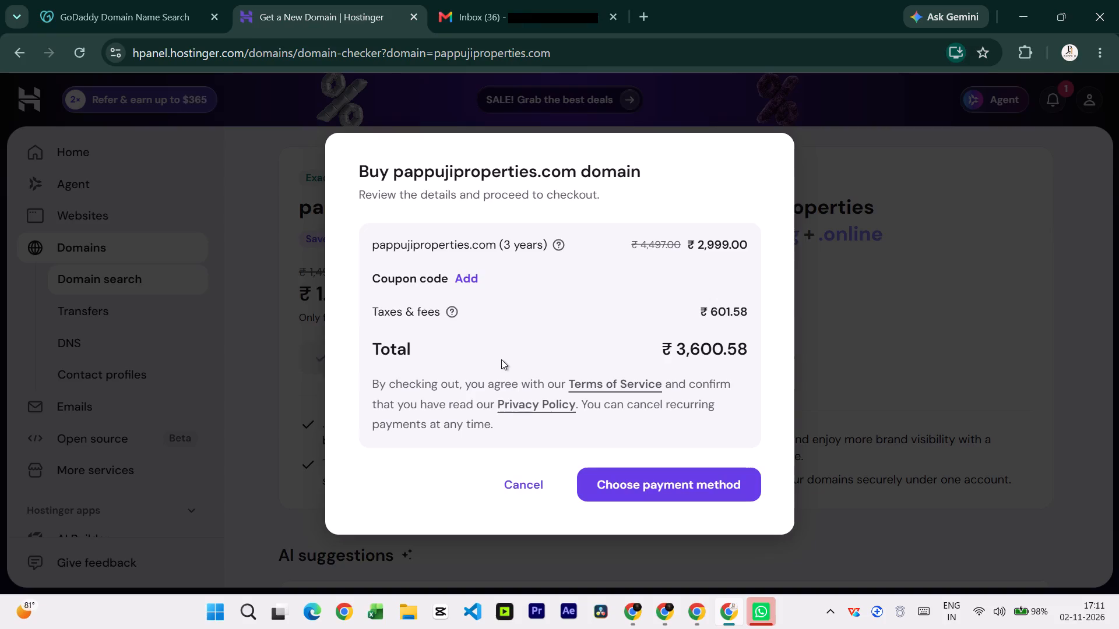
left_click(652, 486)
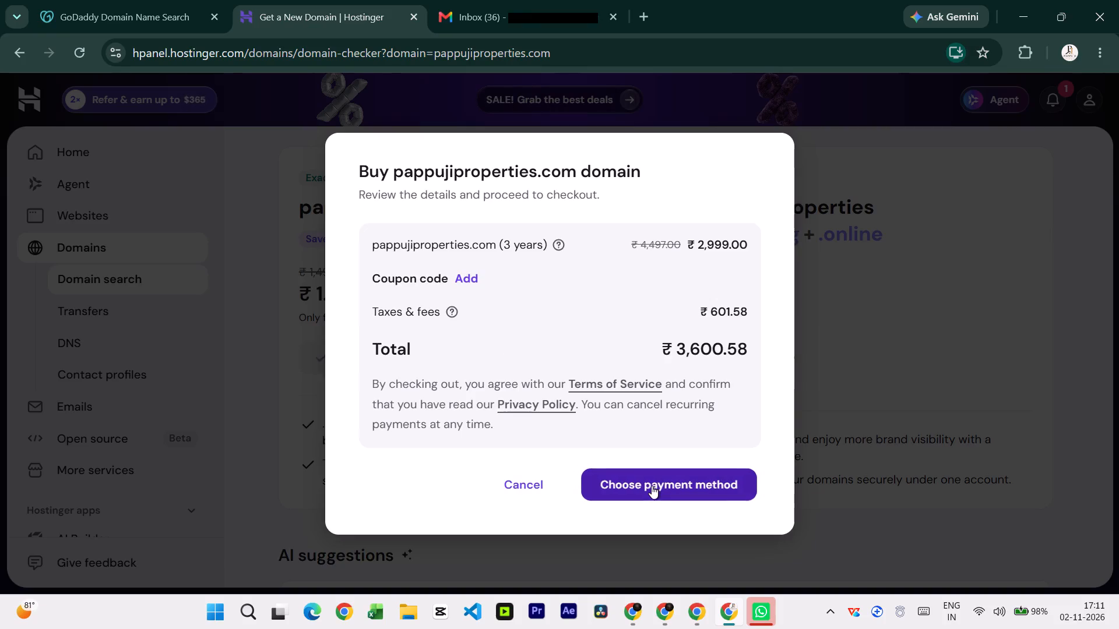
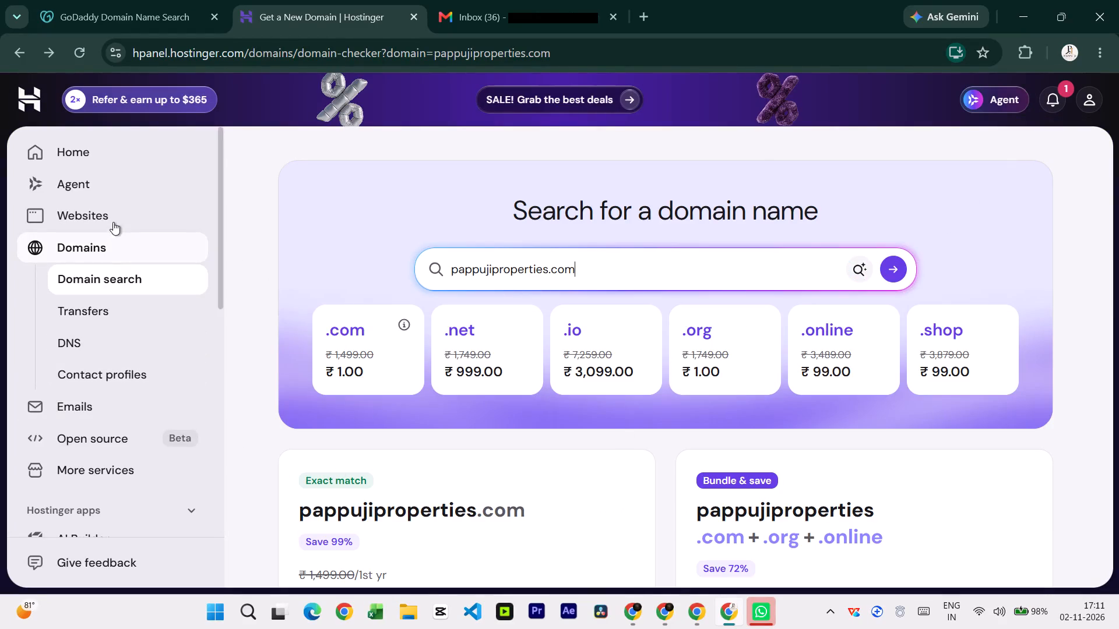
Look through the Hostinger account navigation, from Websites and Domains down to the Dev tools services.
scroll(117, 441, "down", 3)
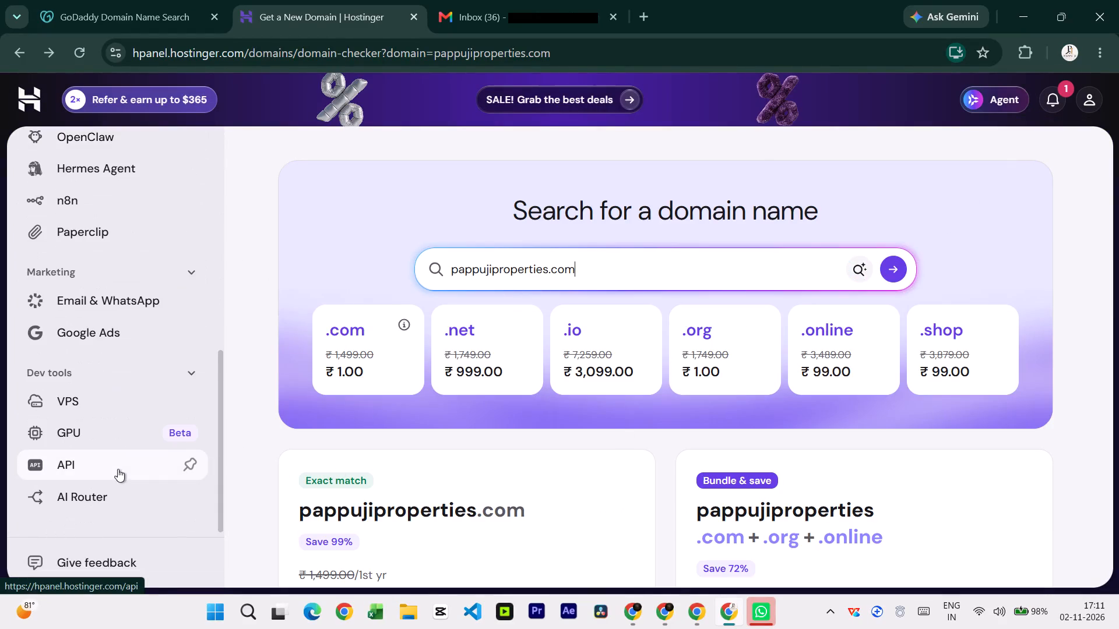
scroll(118, 469, "down", 1)
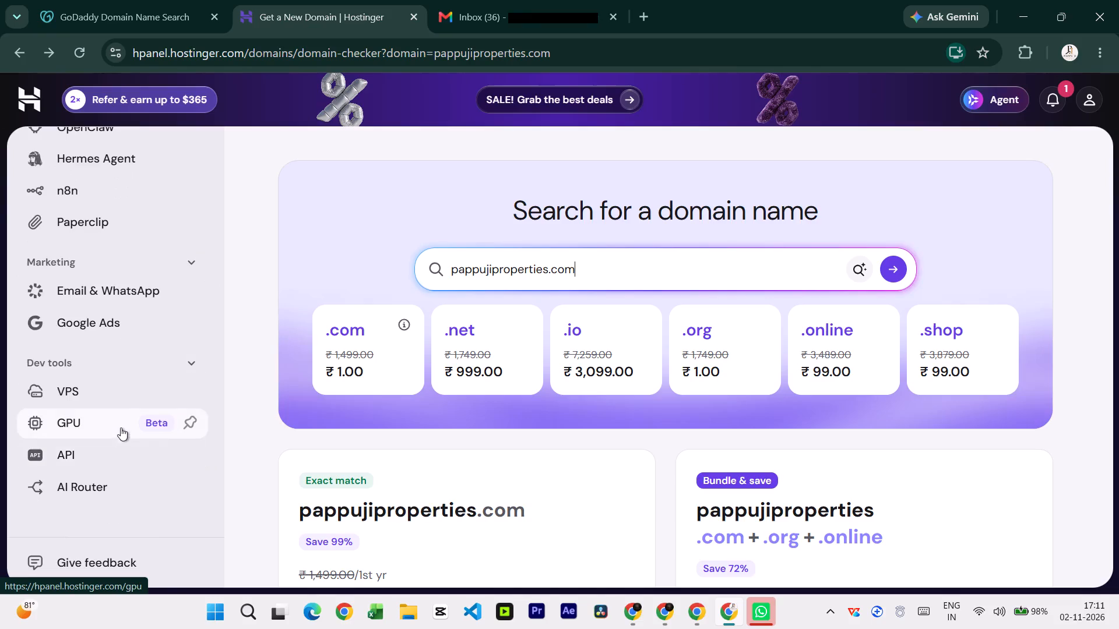
scroll(121, 489, "down", 2)
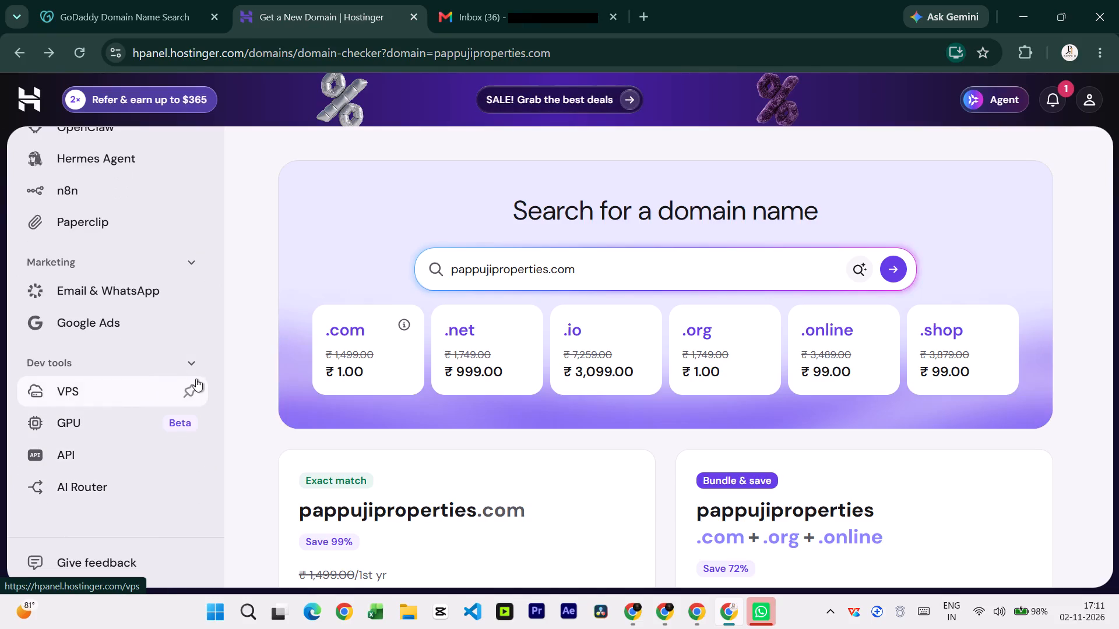
scroll(193, 365, "up", 1)
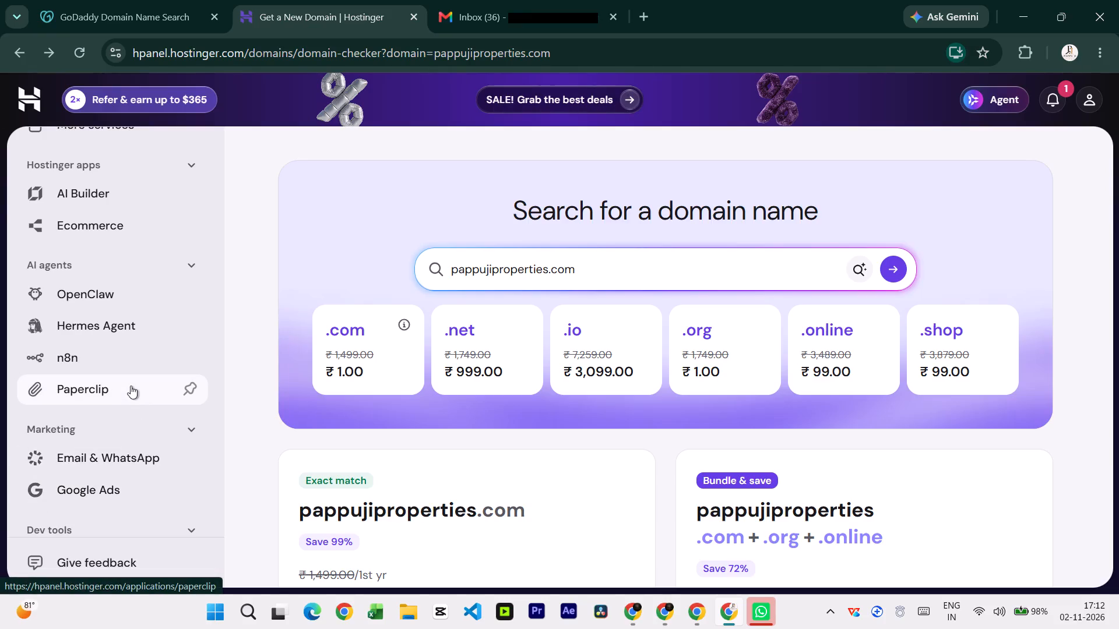
scroll(131, 386, "up", 1)
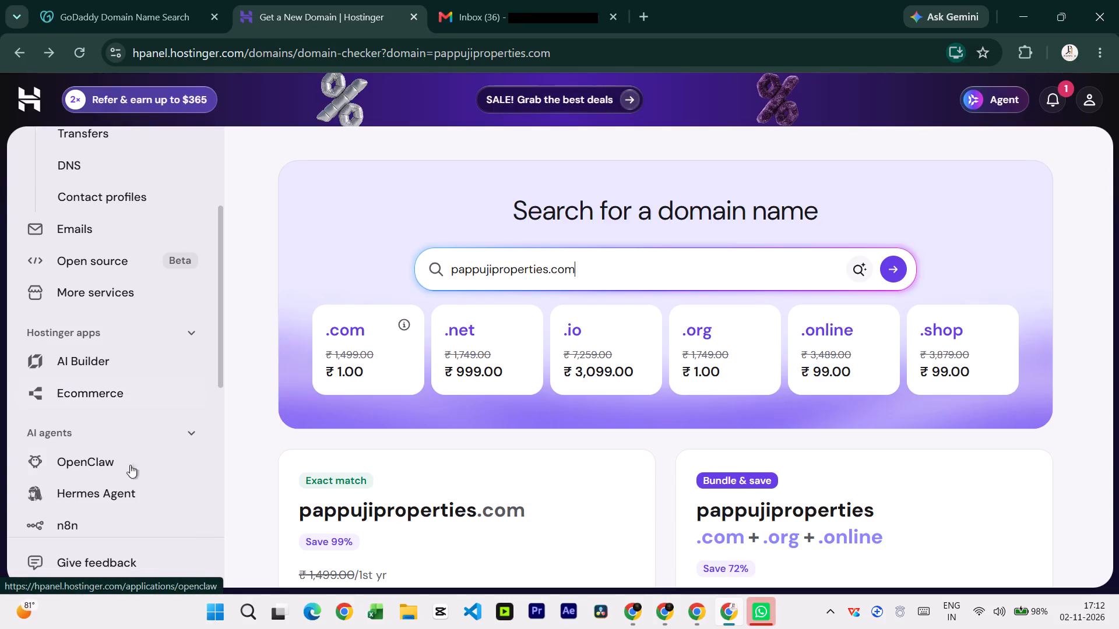
scroll(130, 475, "up", 1)
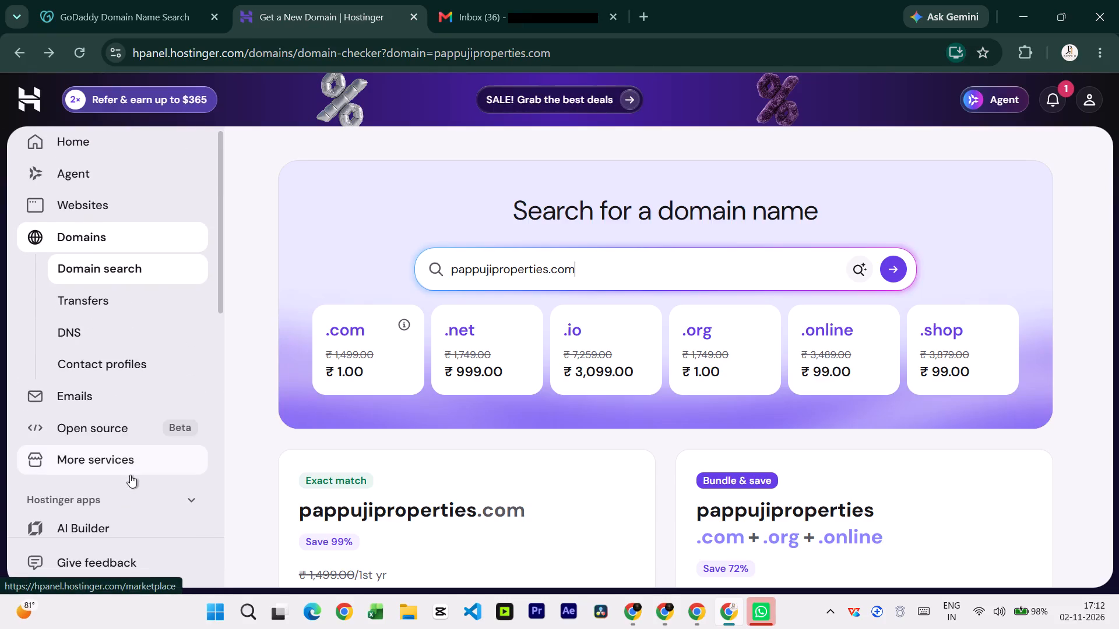
scroll(130, 475, "up", 2)
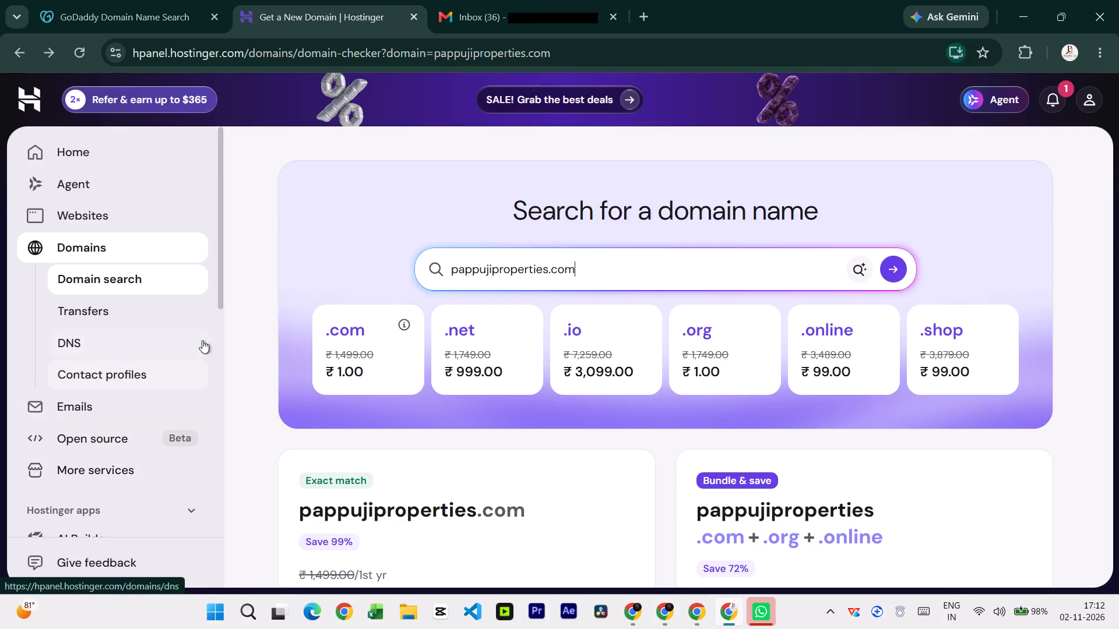
Add the searched pappujiproperties.com domain to the cart with the 3-year term and continue to the checkout review.
left_click(900, 270)
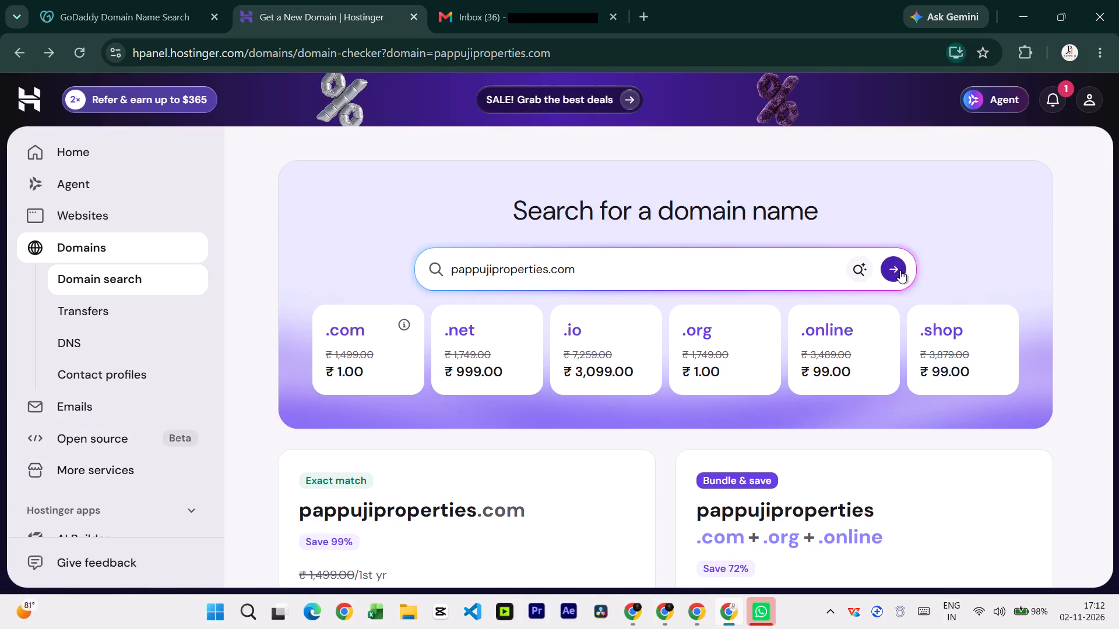
left_click(355, 359)
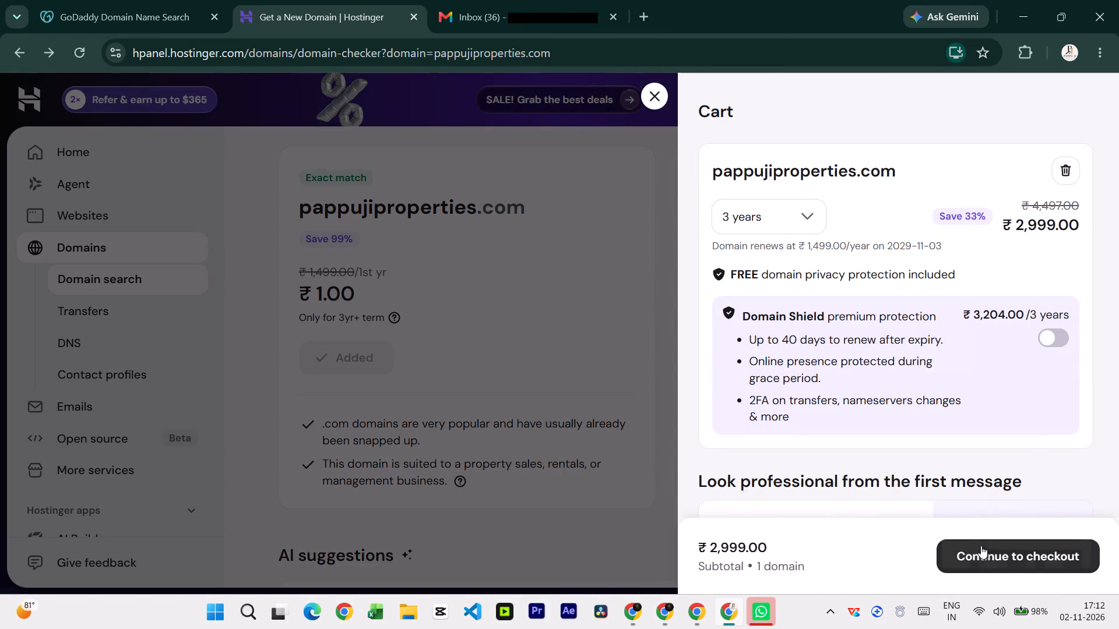
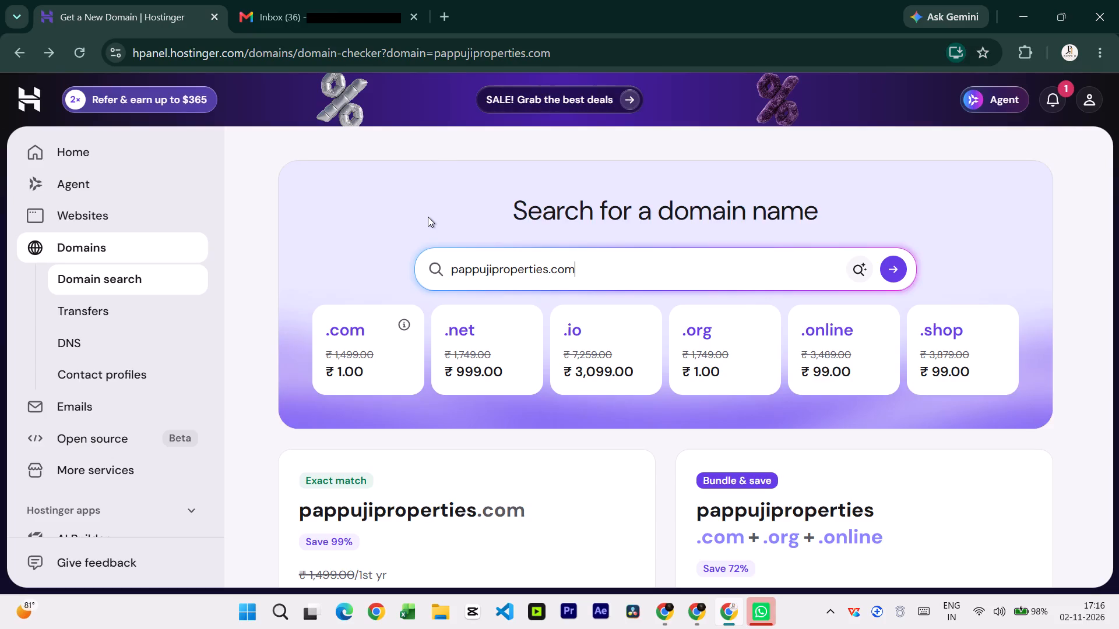
Add pappujiproperties.com to the cart with the 3-year term and proceed through the checkout review to choosing a payment method.
scroll(670, 449, "down", 2)
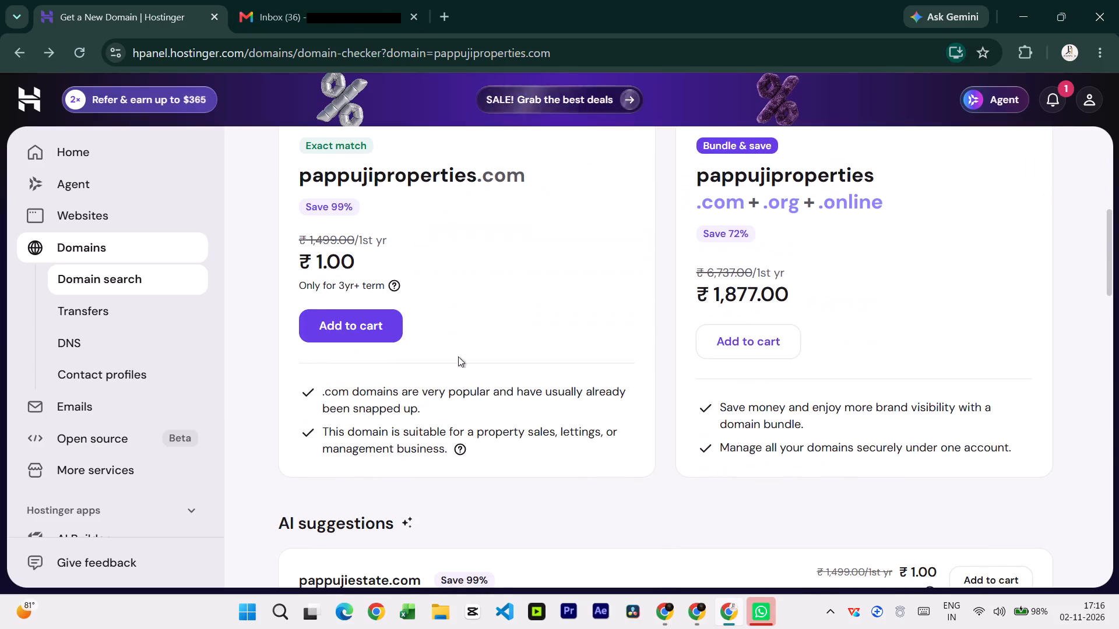
left_click(379, 335)
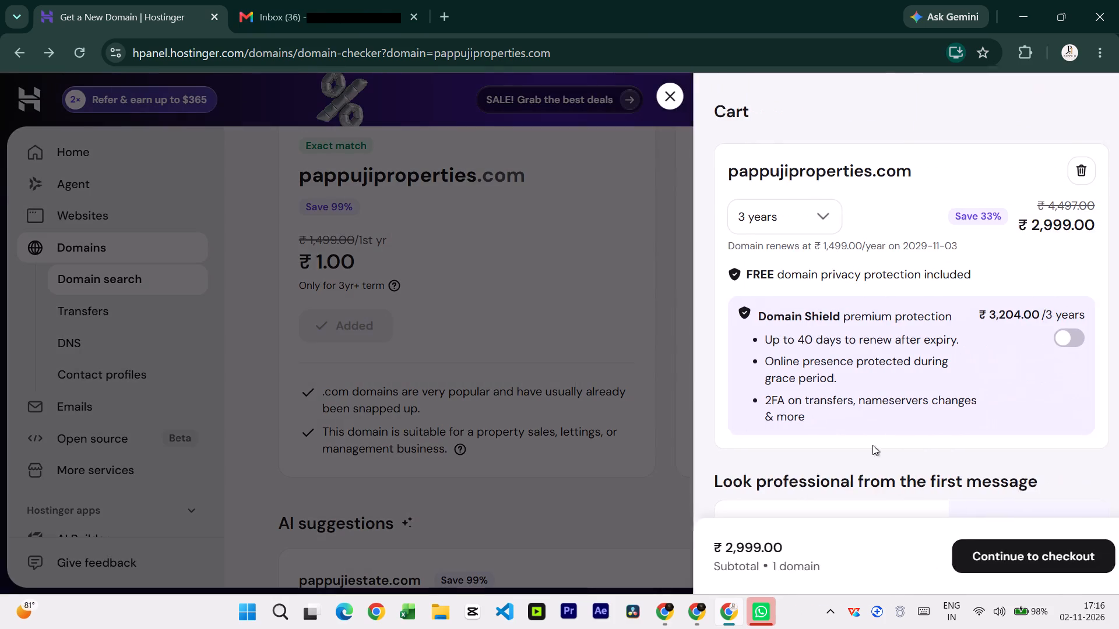
left_click(1017, 560)
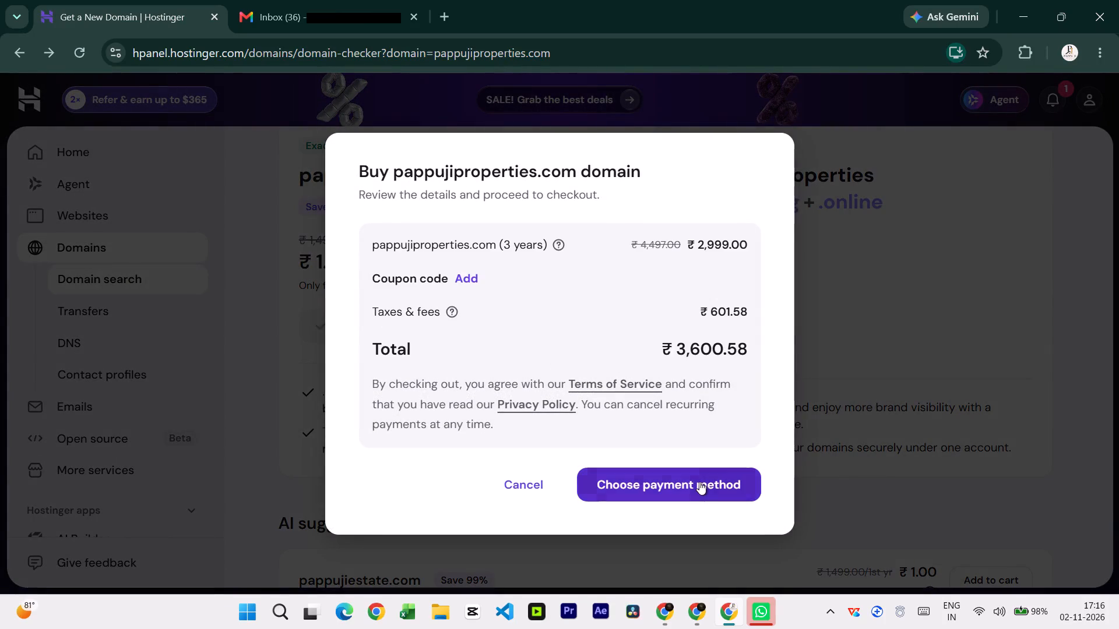
left_click(699, 482)
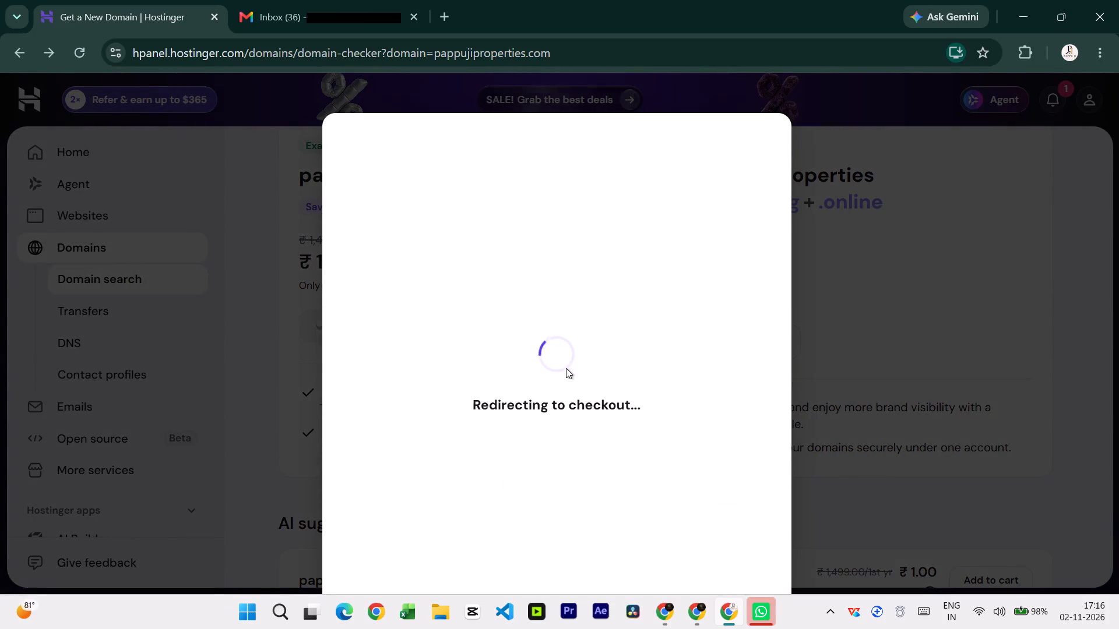
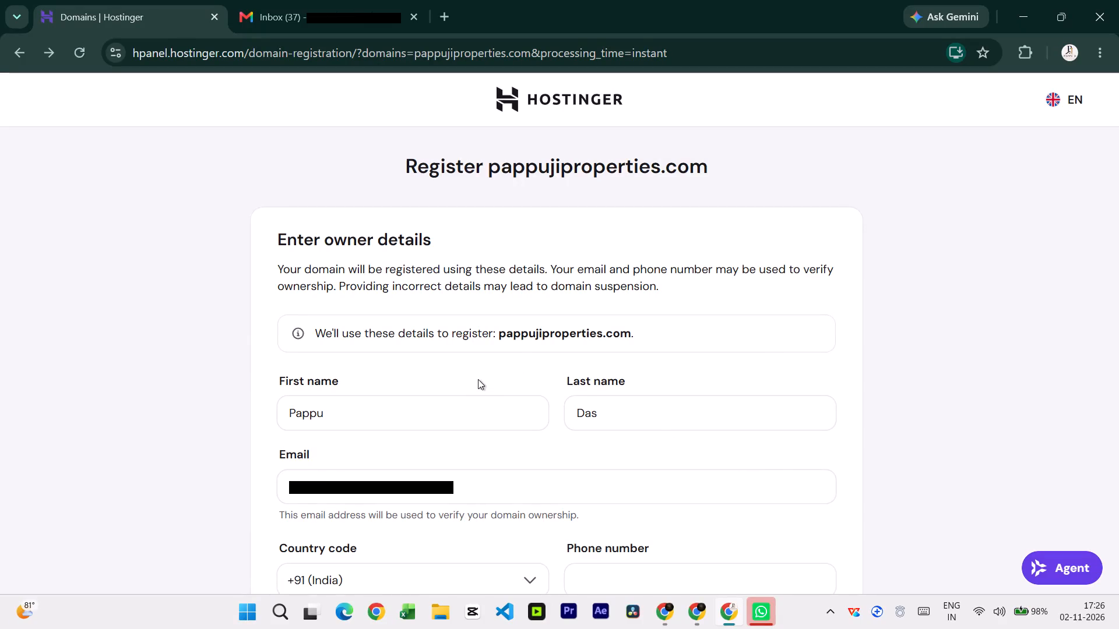
Review the owner details form for the pappujiproperties.com registration, down to the contact and country fields.
scroll(478, 379, "down", 1)
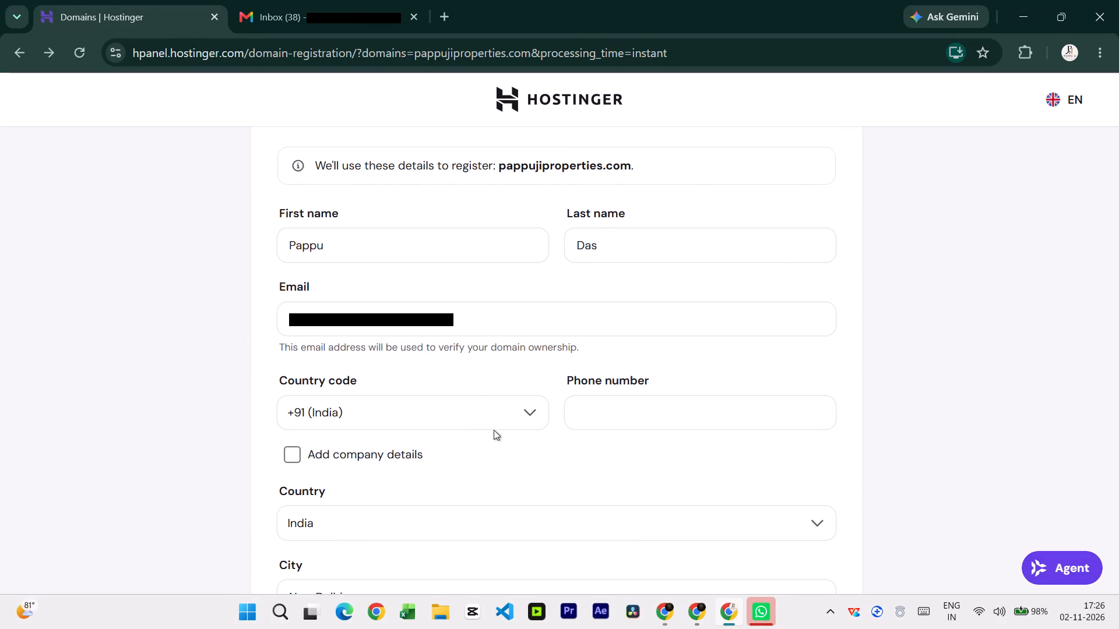
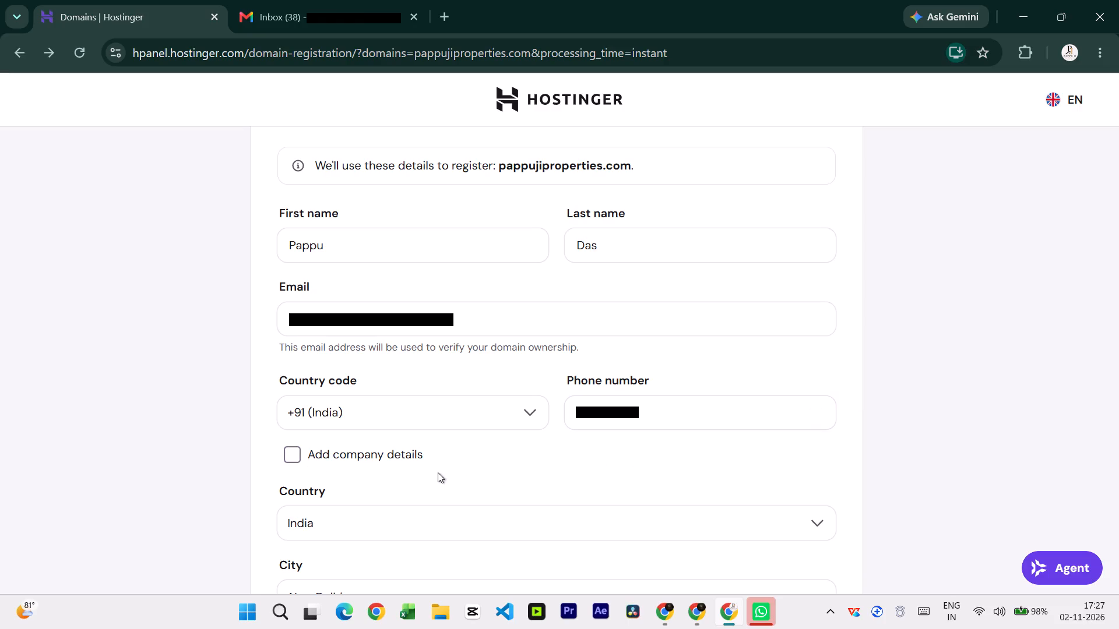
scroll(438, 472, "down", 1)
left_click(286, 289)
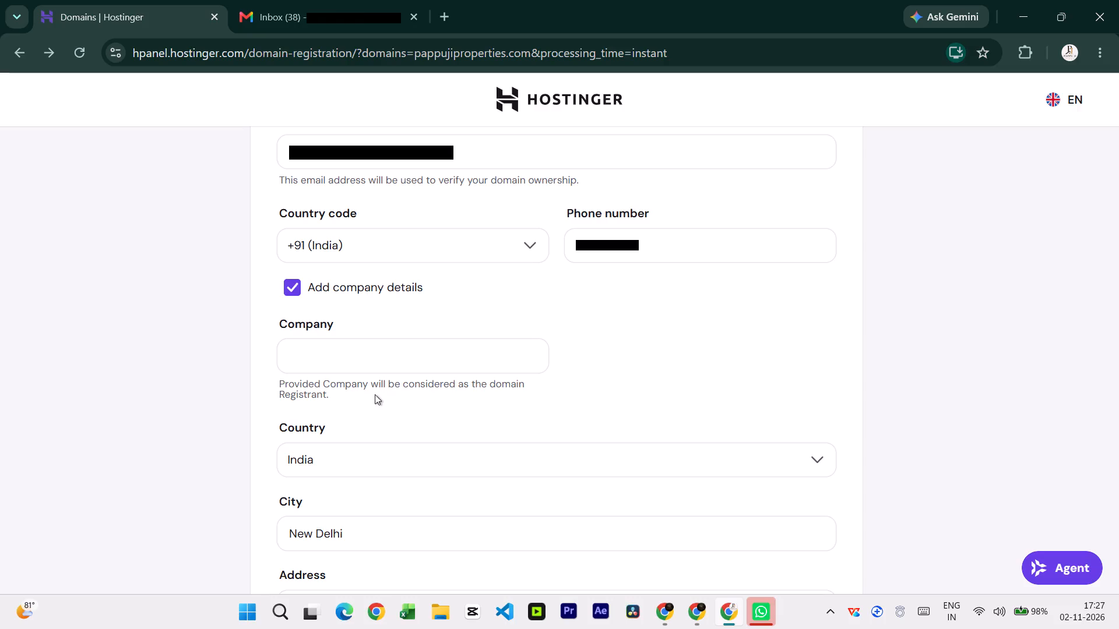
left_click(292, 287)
Fill the owner's address field with the saved autofill entry and set the region to Delhi.
scroll(477, 440, "down", 1)
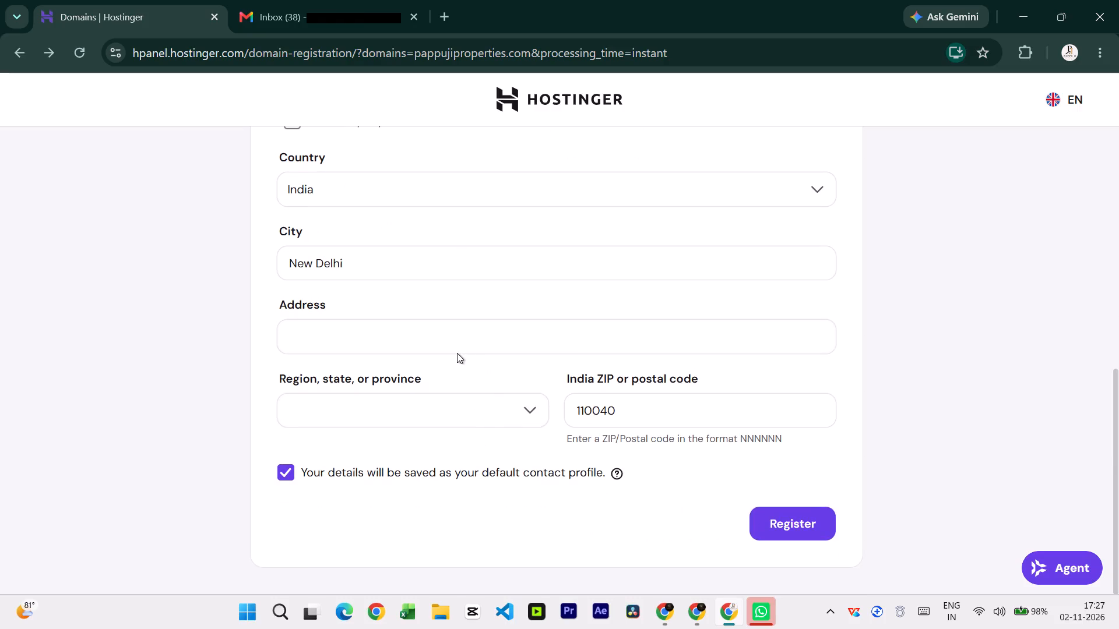
left_click(457, 343)
left_click(466, 385)
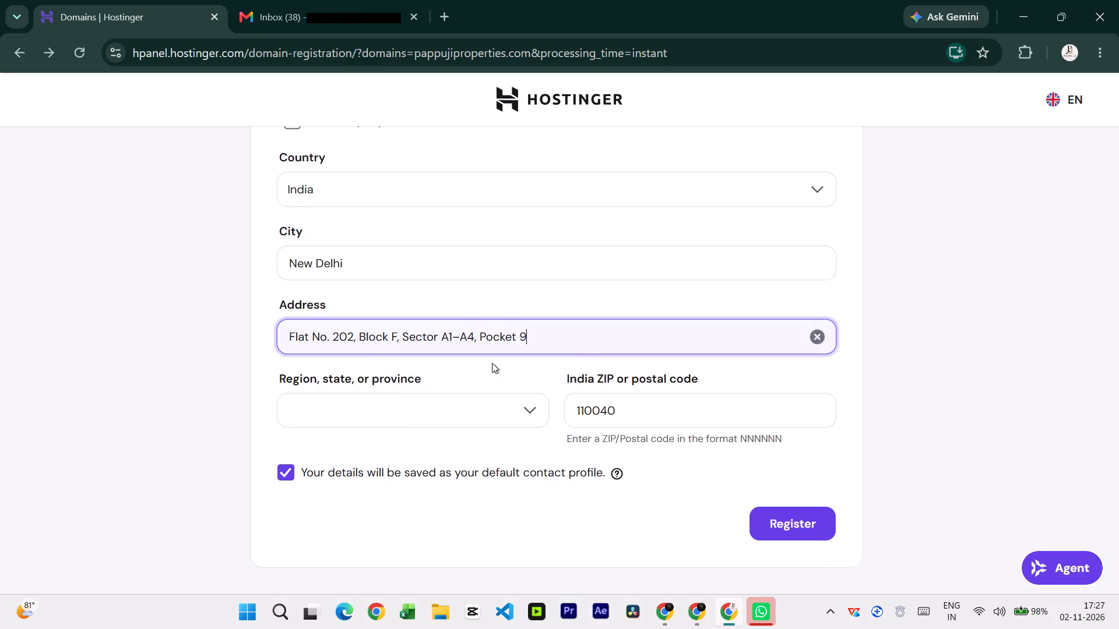
left_click(493, 365)
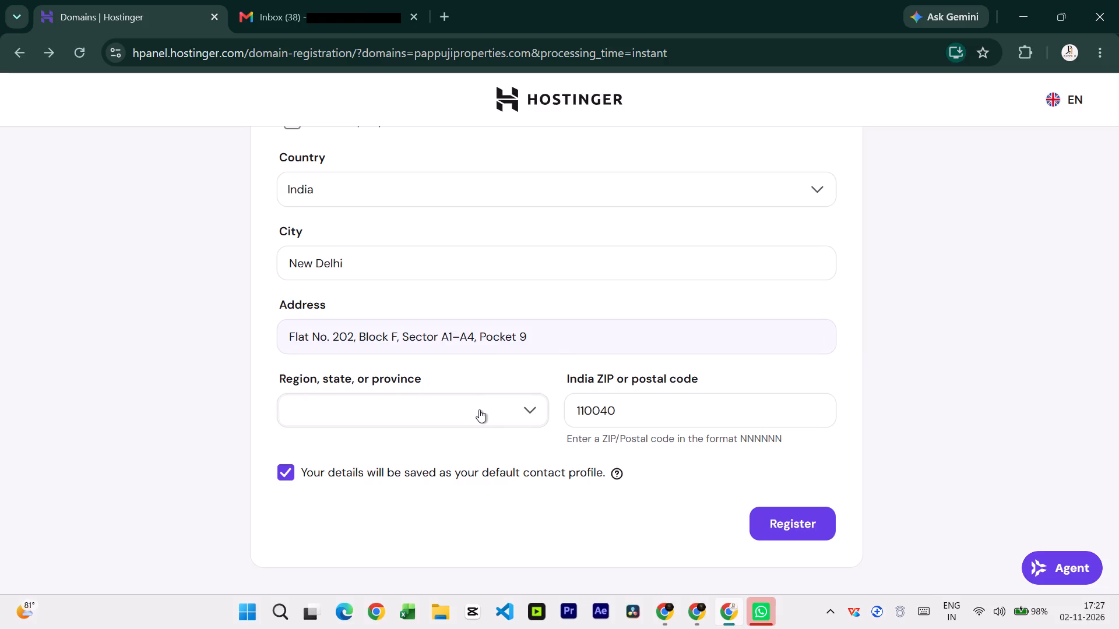
left_click(479, 409)
left_click(432, 338)
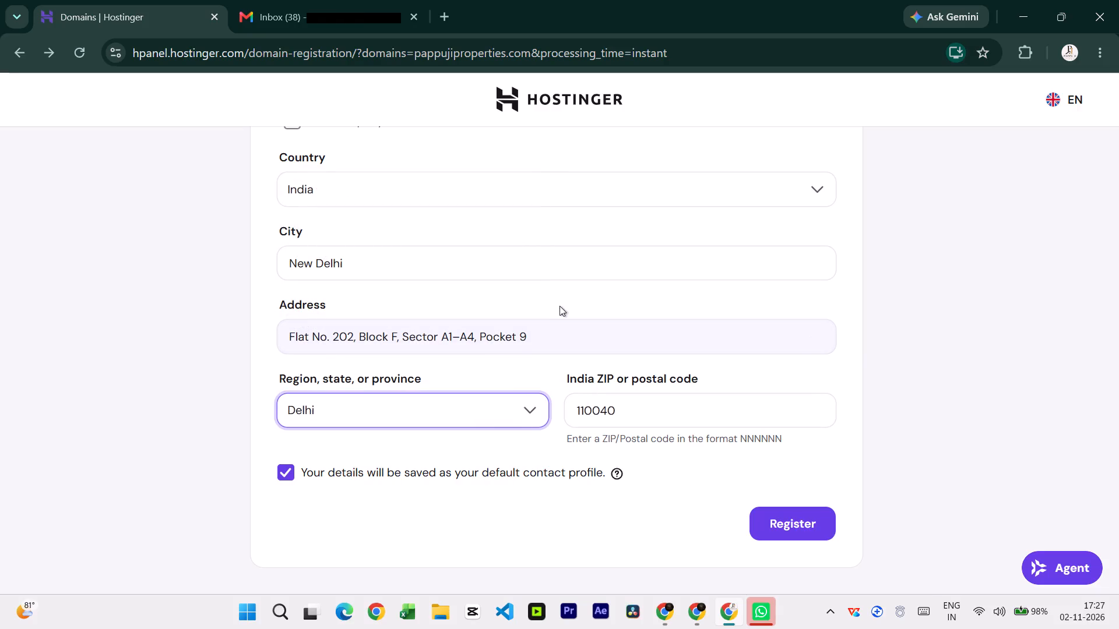
Review the filled-in owner details for pappujiproperties.com, from the name and contact fields down to the postal code.
scroll(559, 313, "up", 1)
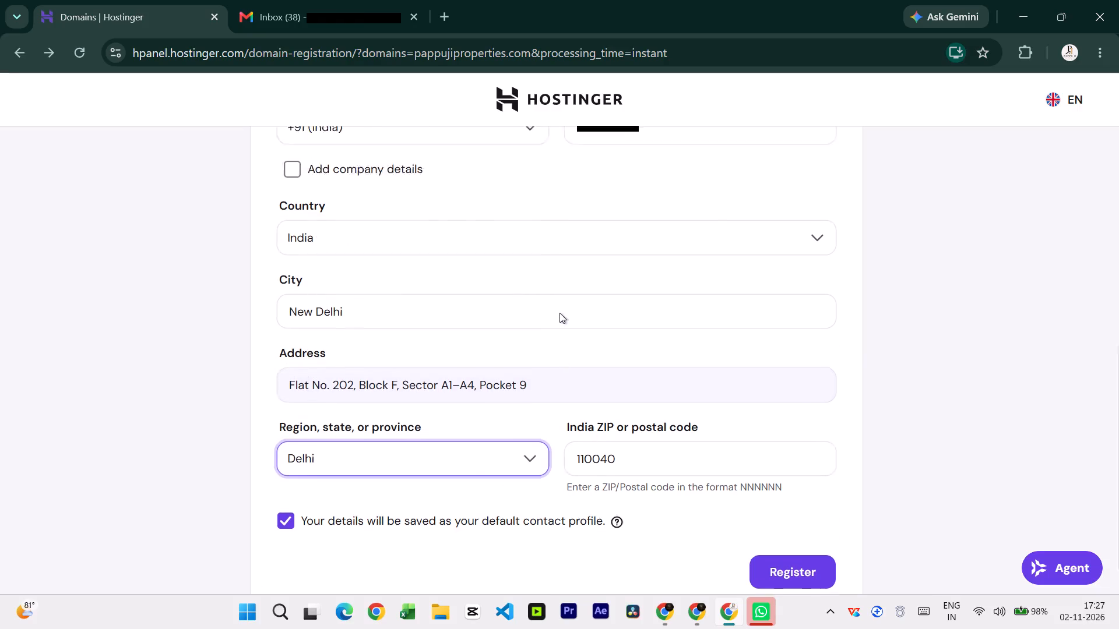
scroll(559, 313, "up", 2)
scroll(561, 312, "down", 1)
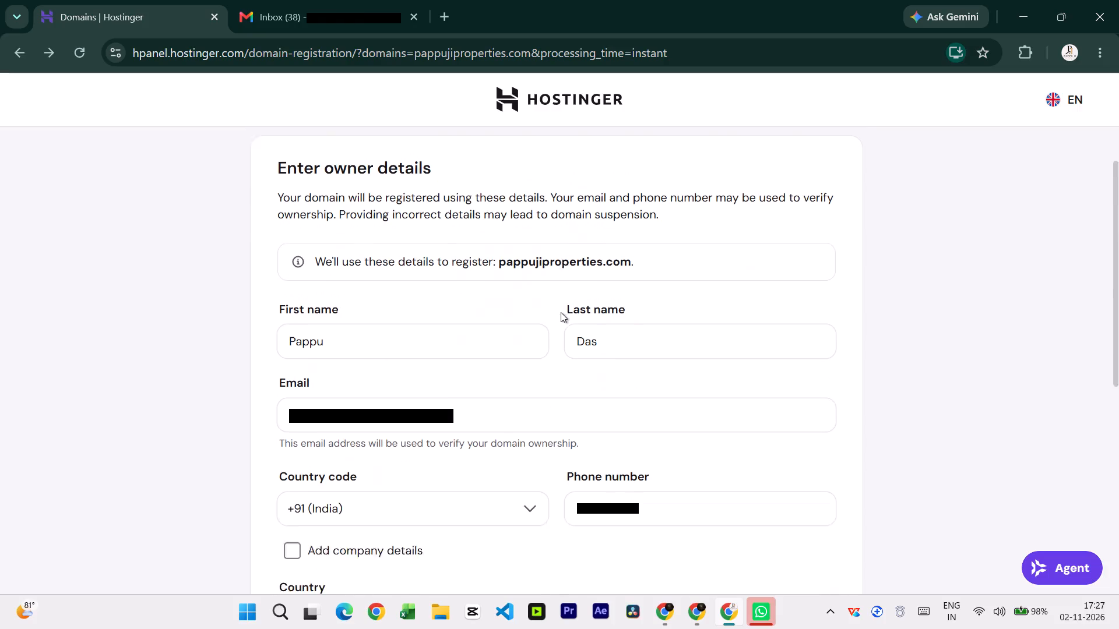
scroll(561, 312, "down", 1)
scroll(561, 312, "up", 1)
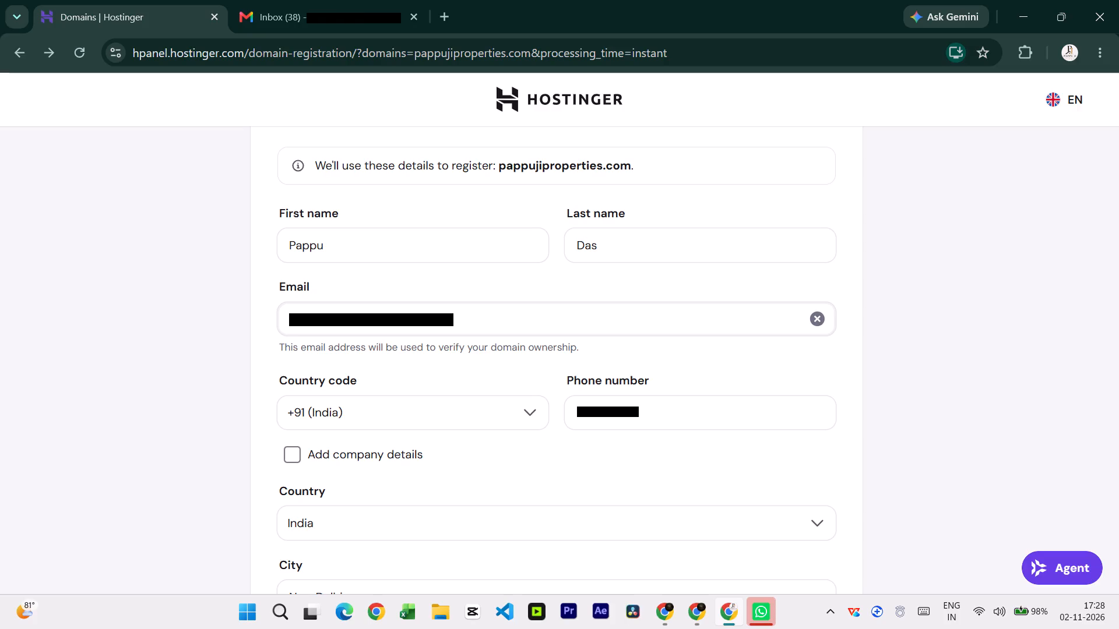
scroll(564, 301, "down", 2)
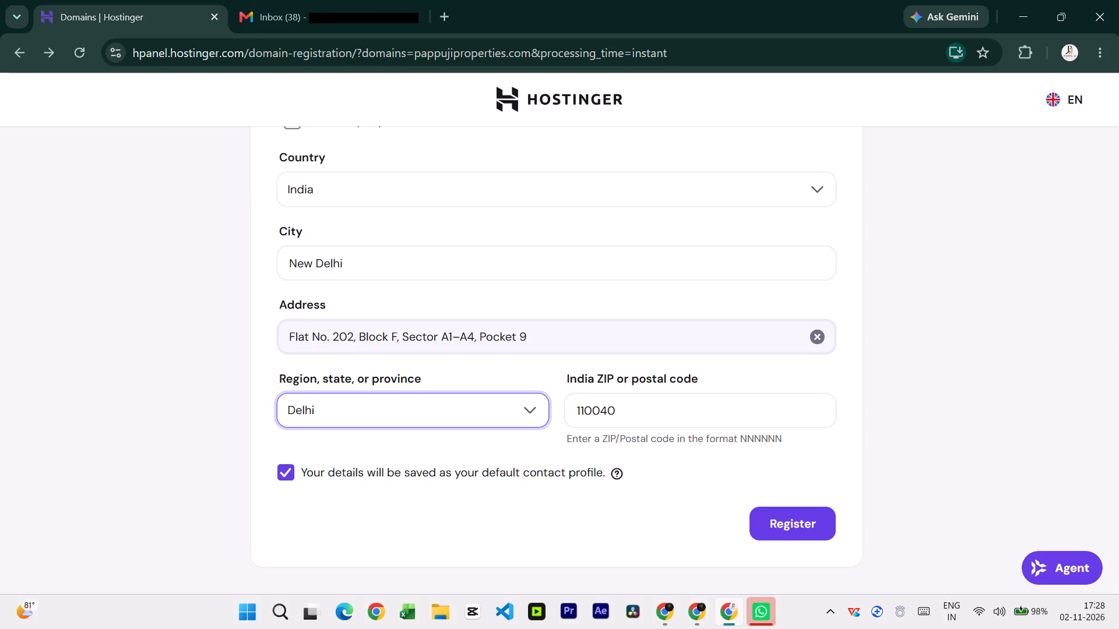
Delete and re-enter the final digit of the autofilled address, then leave the field.
left_click(683, 486)
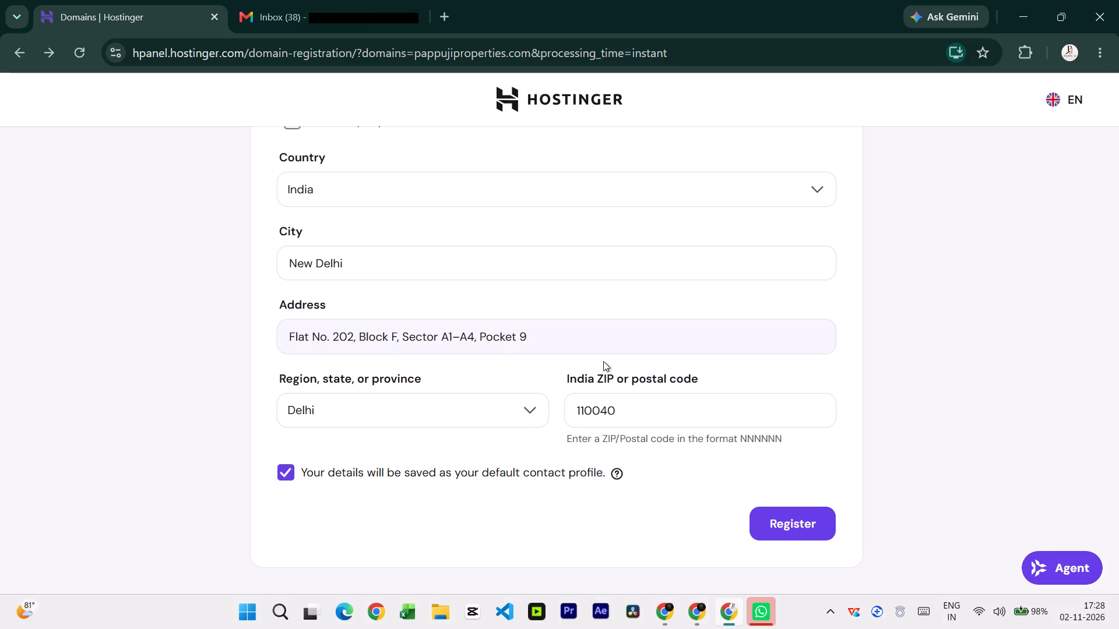
left_click(589, 344)
key("BackSpace")
key("9")
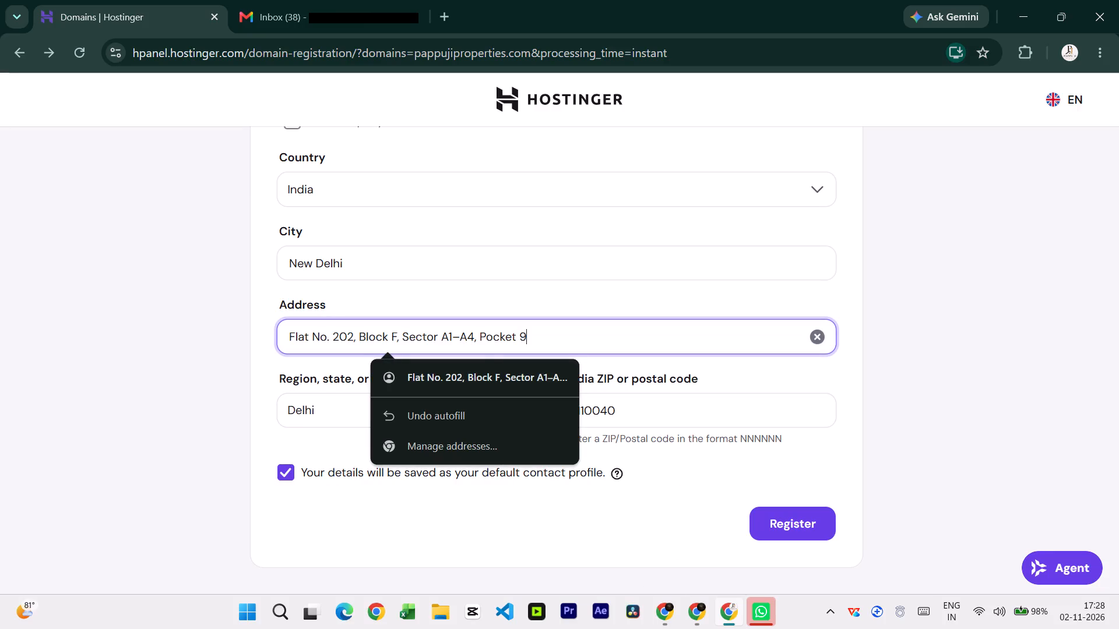
left_click(642, 465)
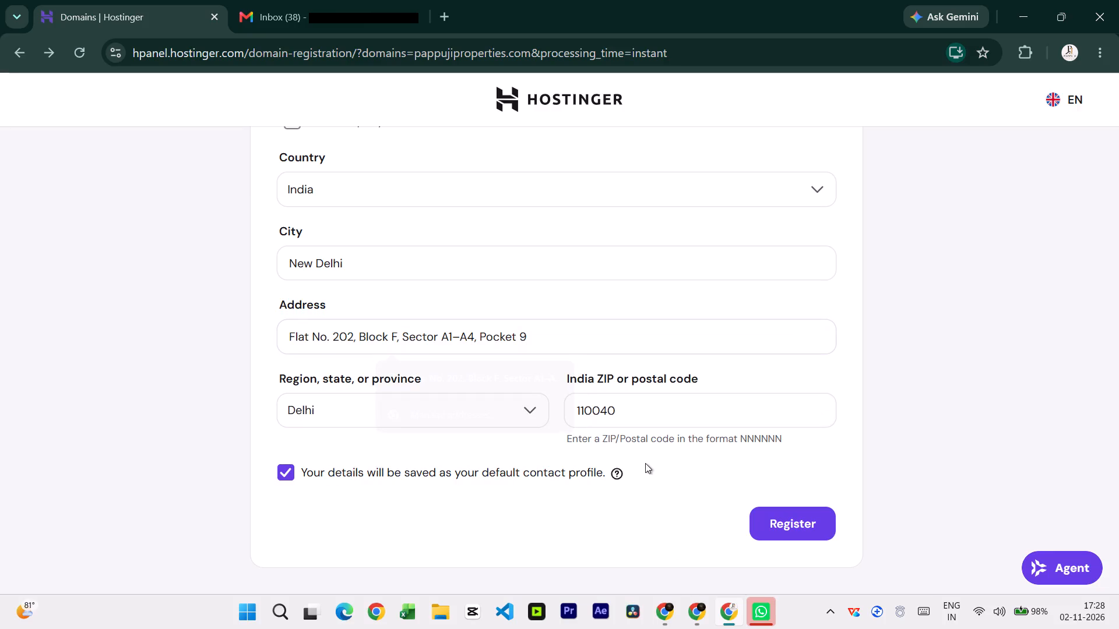
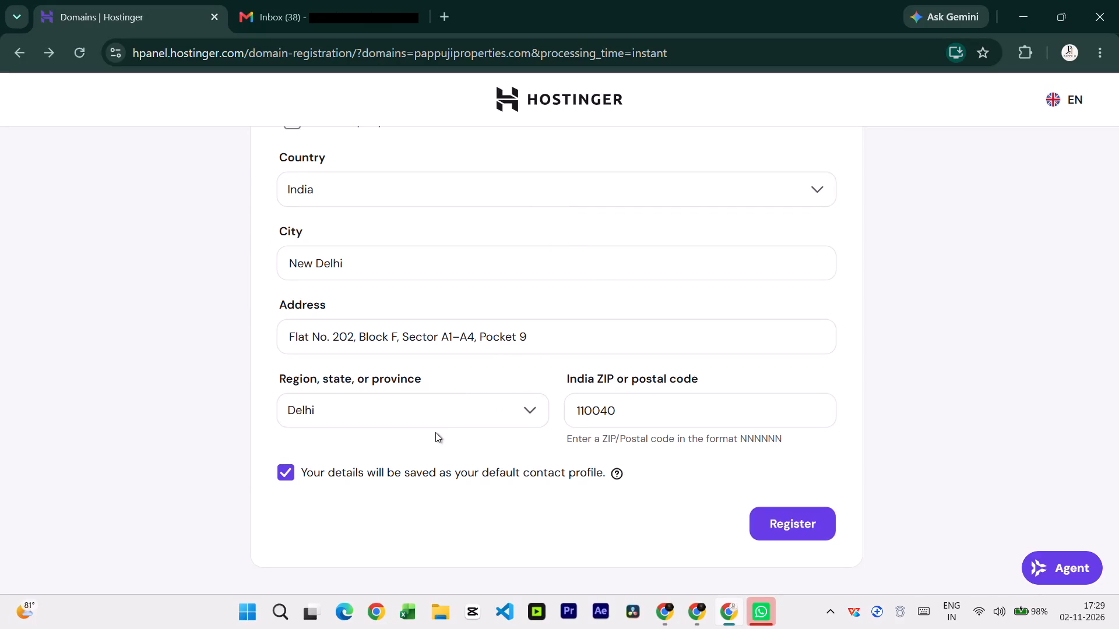
Recheck the owner details entered for pappujiproperties.com, covering the name, contact, city, address, region and postal code fields.
scroll(430, 246, "up", 1)
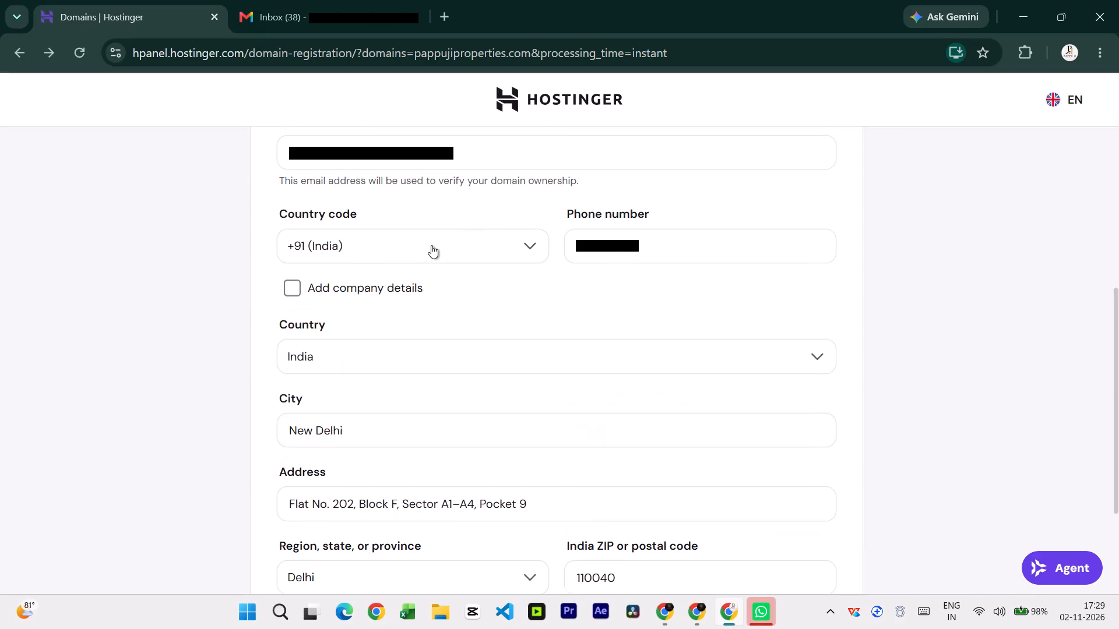
scroll(443, 279, "up", 1)
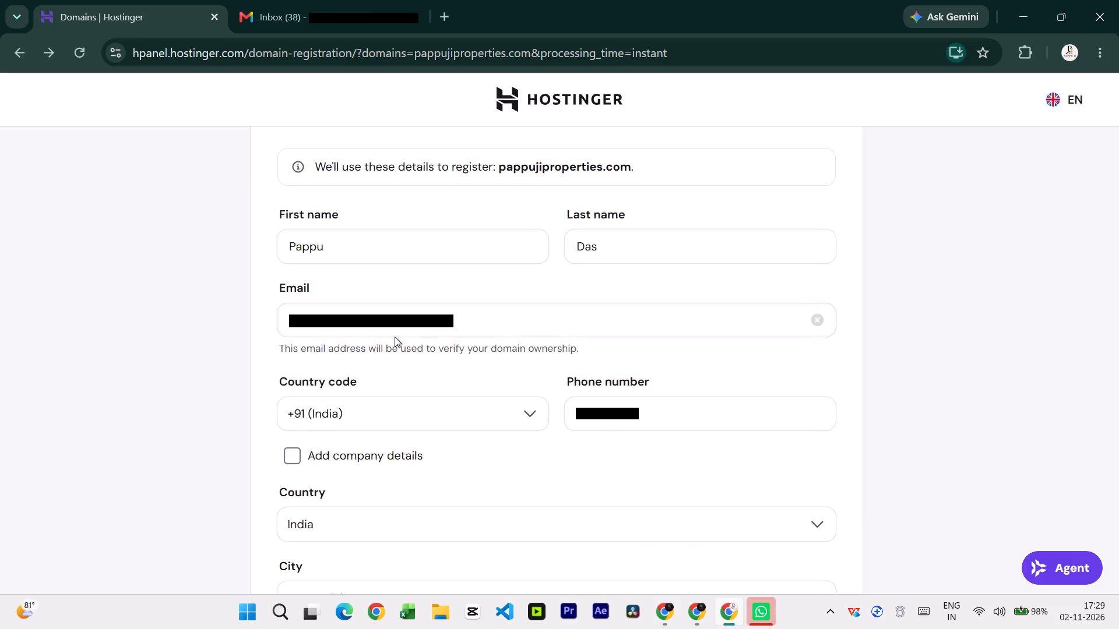
scroll(456, 375, "down", 1)
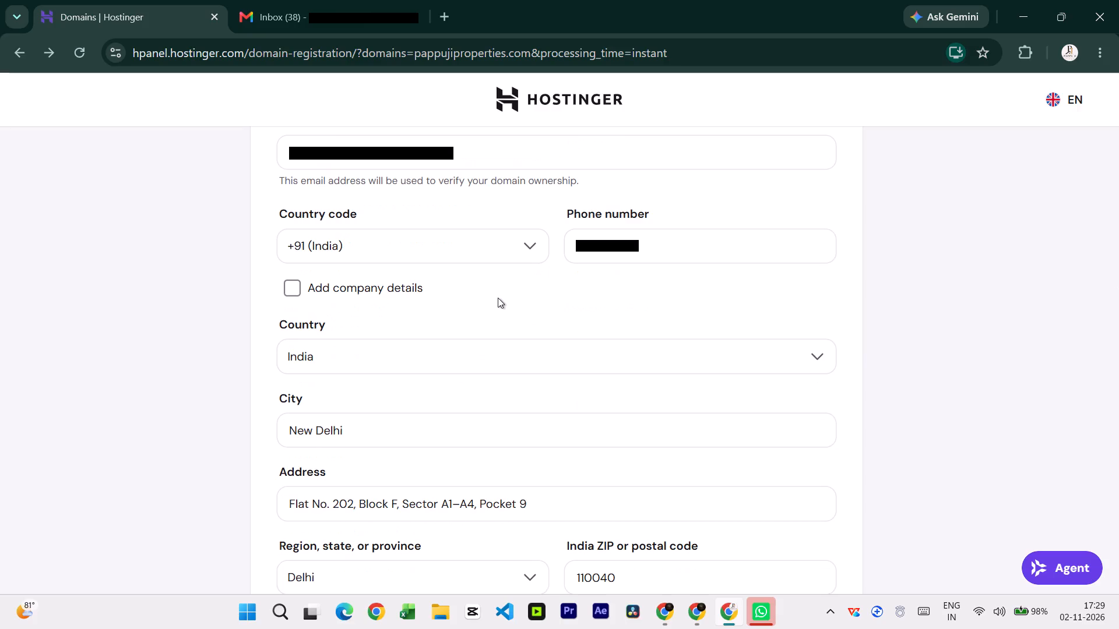
scroll(498, 298, "down", 1)
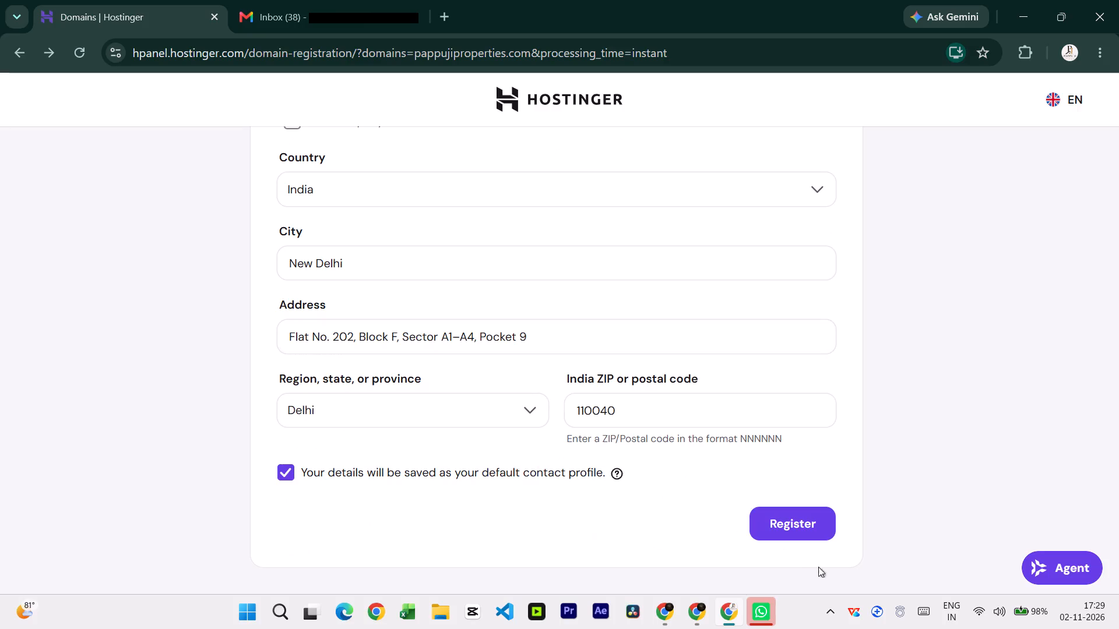
Submit the completed owner details to register pappujiproperties.com.
left_click(805, 531)
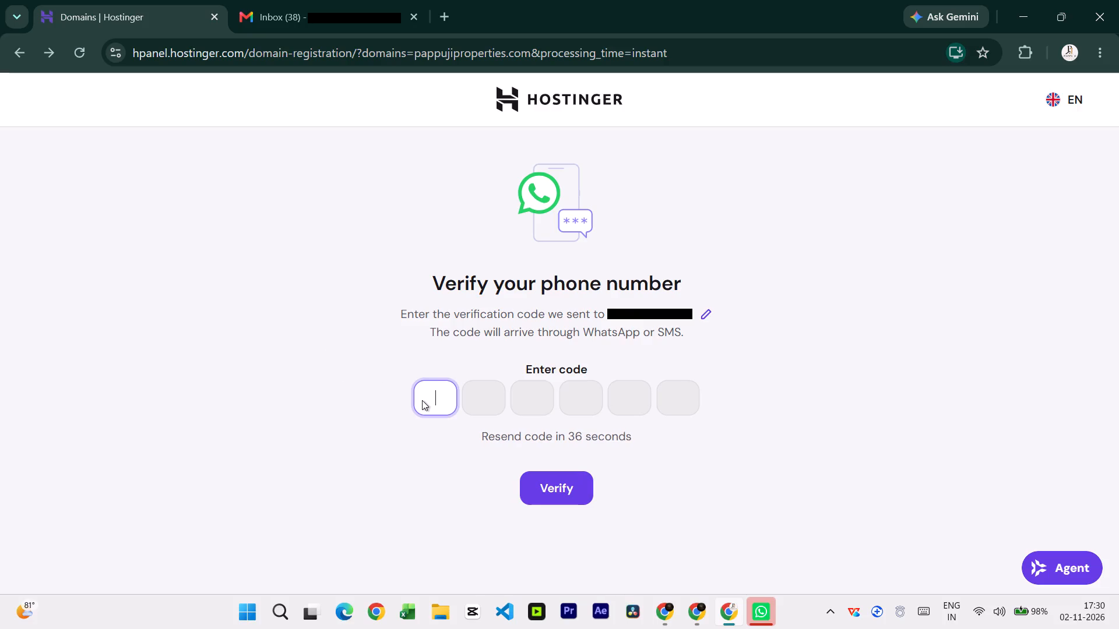
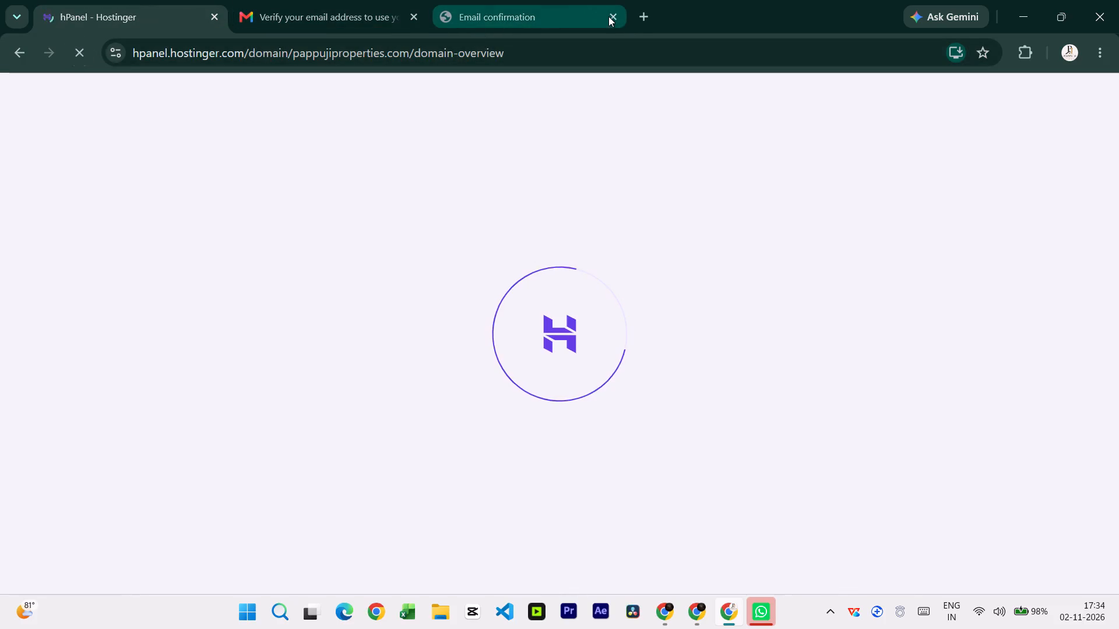
Close the email confirmation page and return to the domain overview for pappujiproperties.com.
left_click(612, 19)
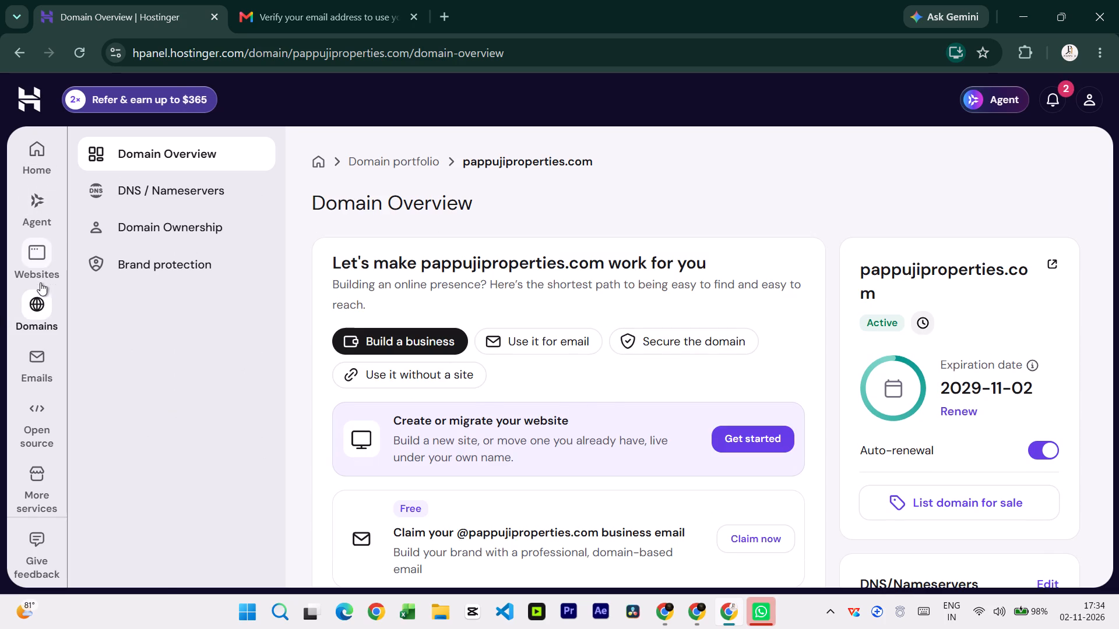
Look through the available Hostinger services, from websites, domains and emails to VPS, GPU, API and AI Router.
scroll(40, 345, "down", 1)
scroll(31, 472, "down", 1)
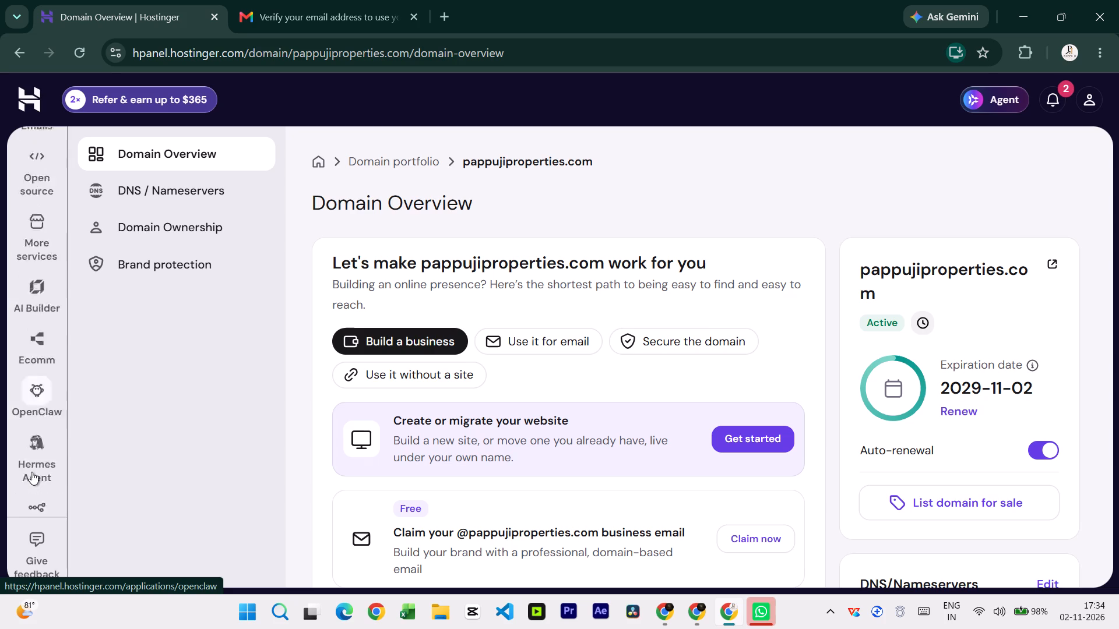
scroll(34, 455, "down", 1)
scroll(47, 396, "down", 1)
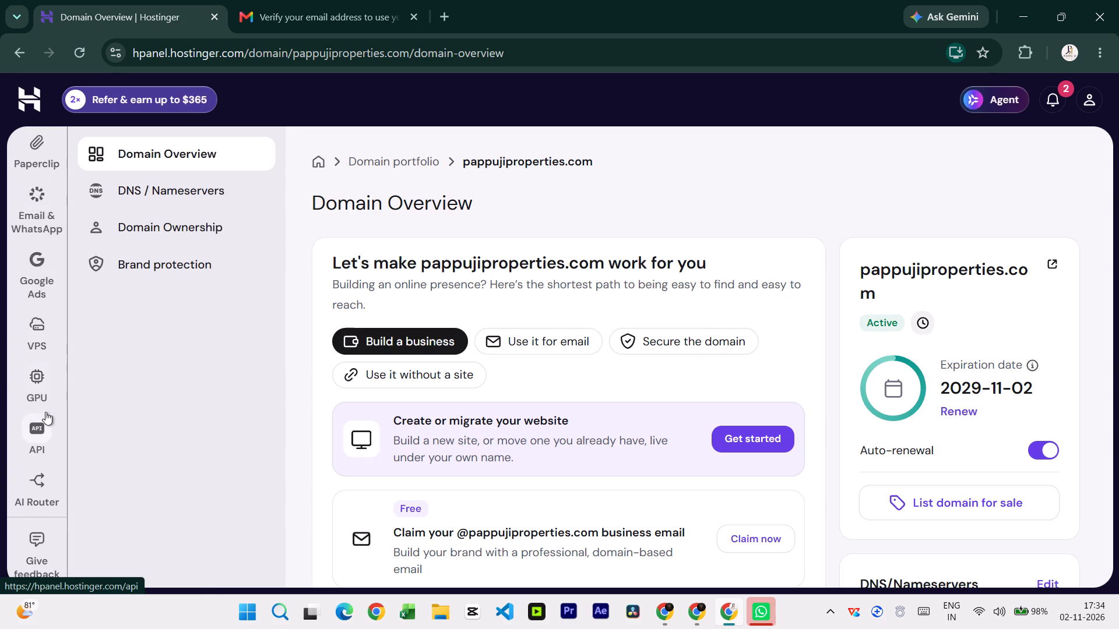
scroll(47, 345, "down", 1)
scroll(47, 402, "down", 1)
scroll(48, 411, "up", 2)
scroll(1, 358, "up", 2)
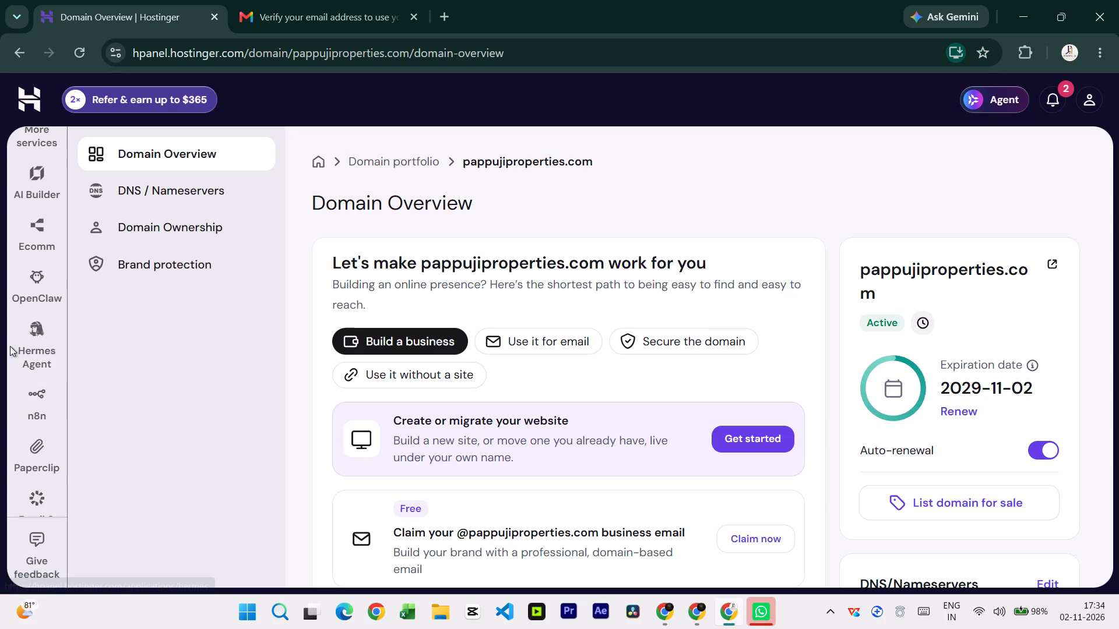
scroll(24, 317, "up", 2)
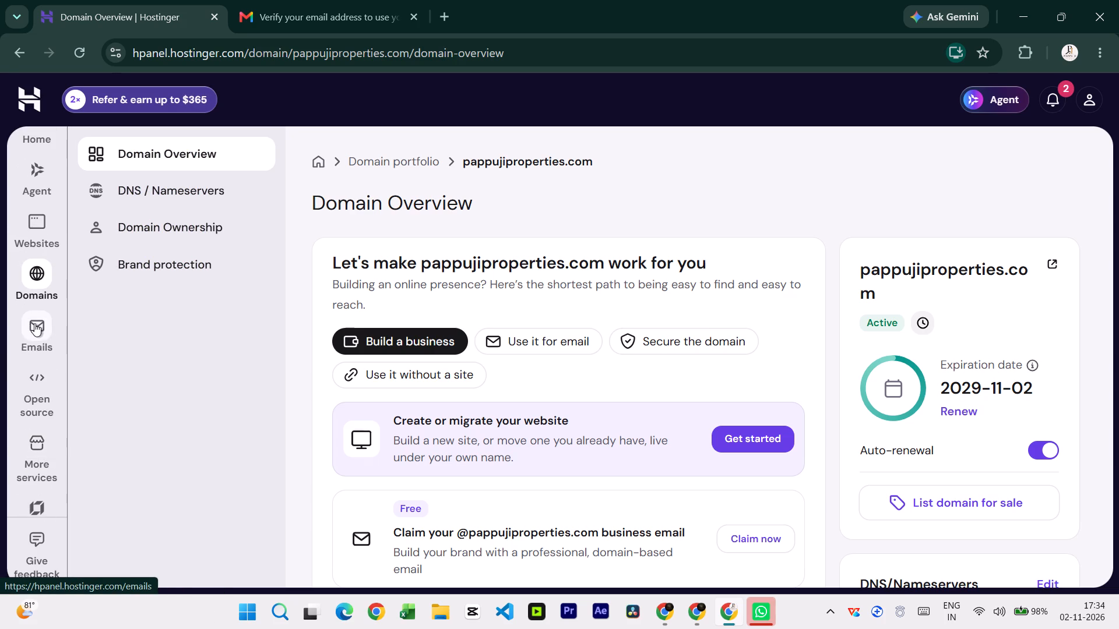
scroll(36, 323, "up", 1)
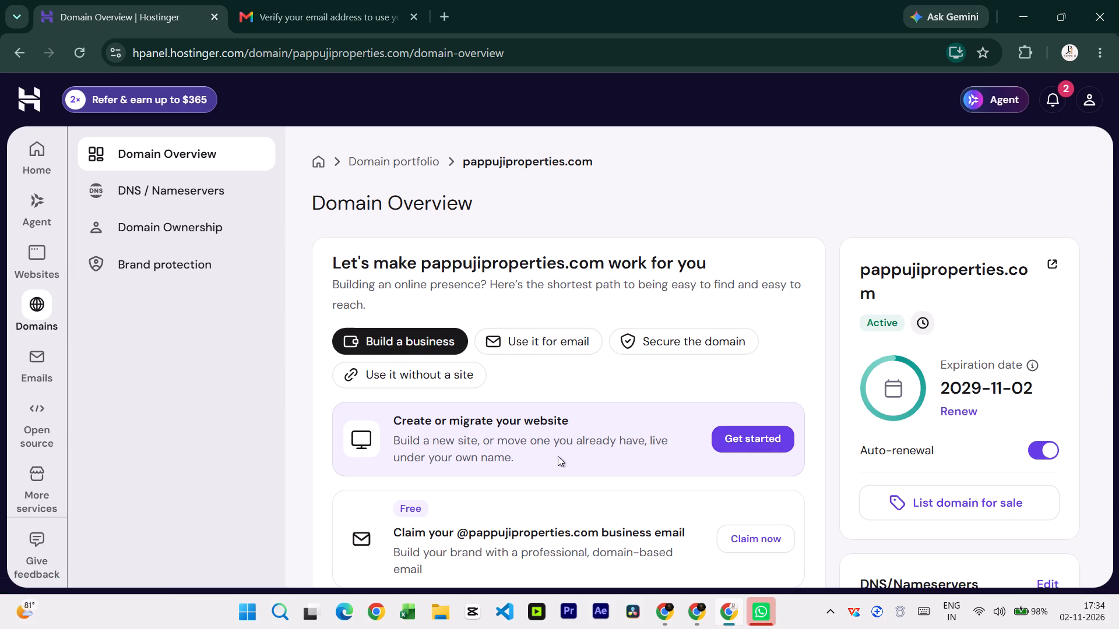
Review the pappujiproperties.com overview again, covering the setup options, nameservers, domain ownership, privacy protection and transfer settings.
scroll(537, 493, "down", 1)
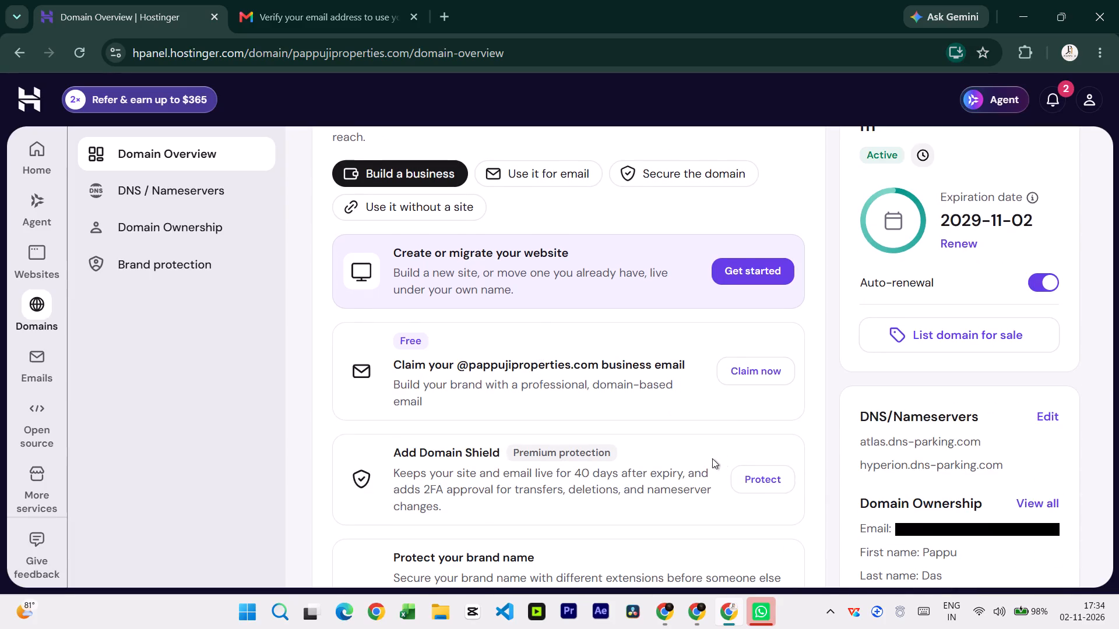
scroll(710, 458, "down", 1)
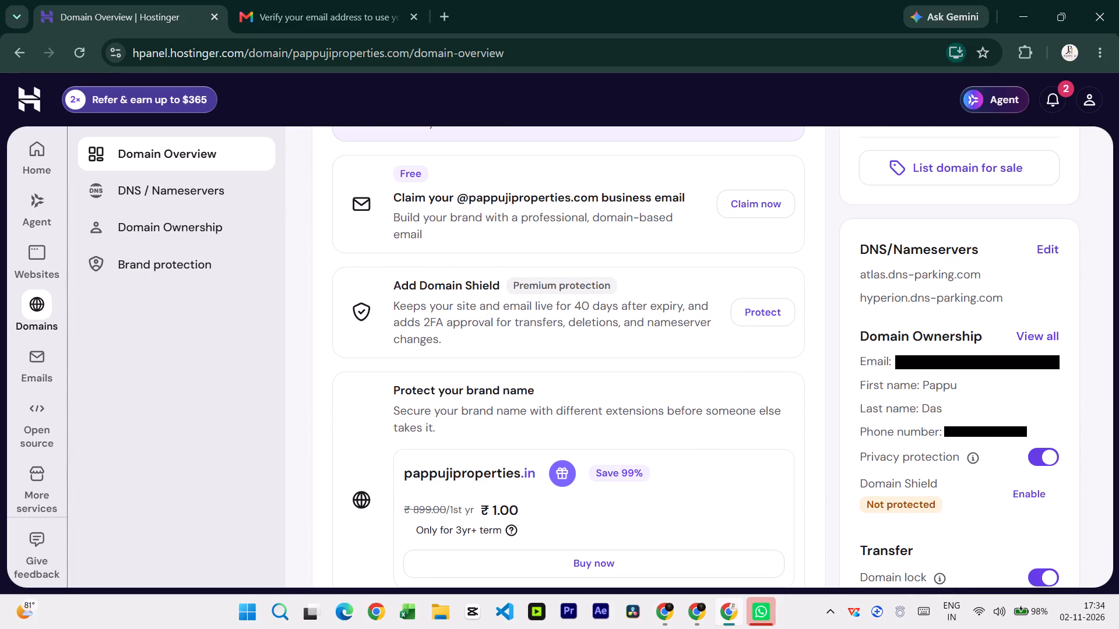
scroll(941, 444, "down", 2)
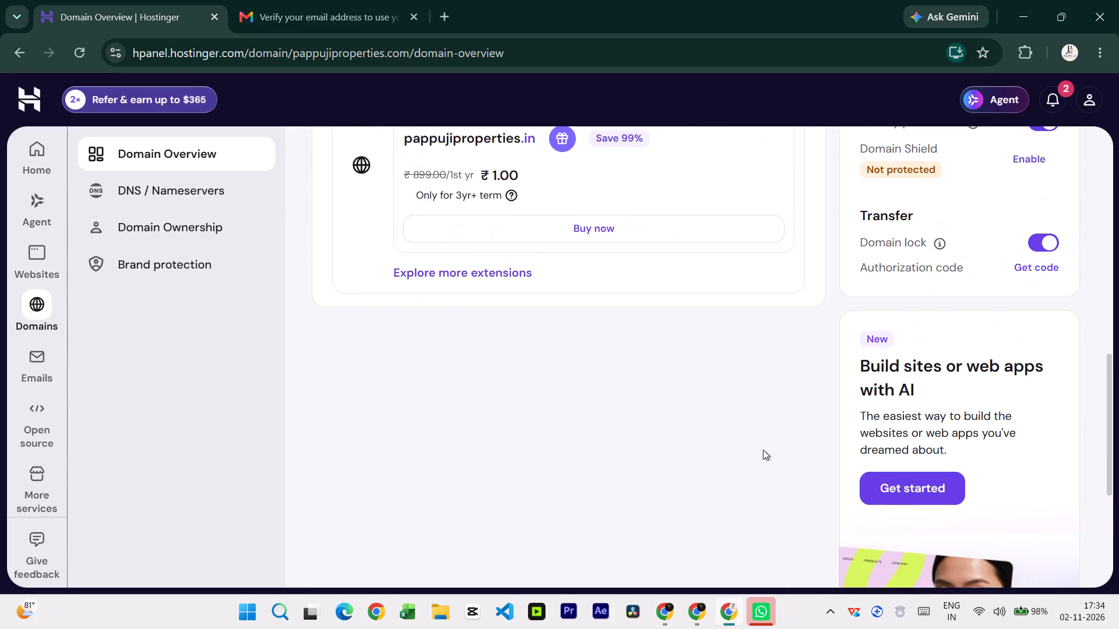
scroll(667, 457, "down", 2)
scroll(667, 455, "up", 7)
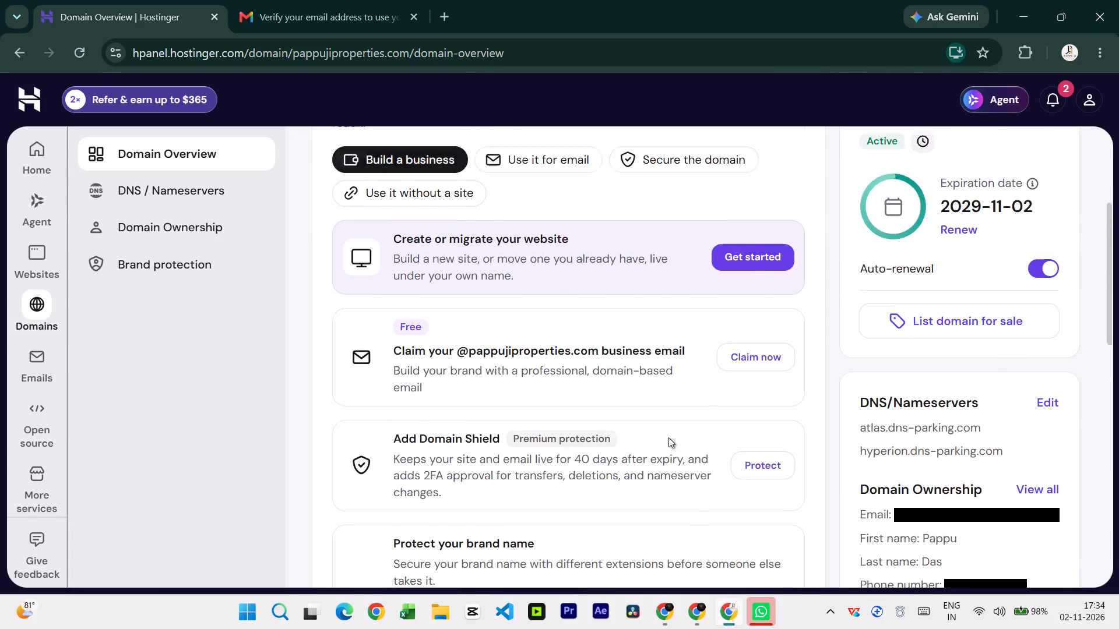
scroll(668, 437, "up", 2)
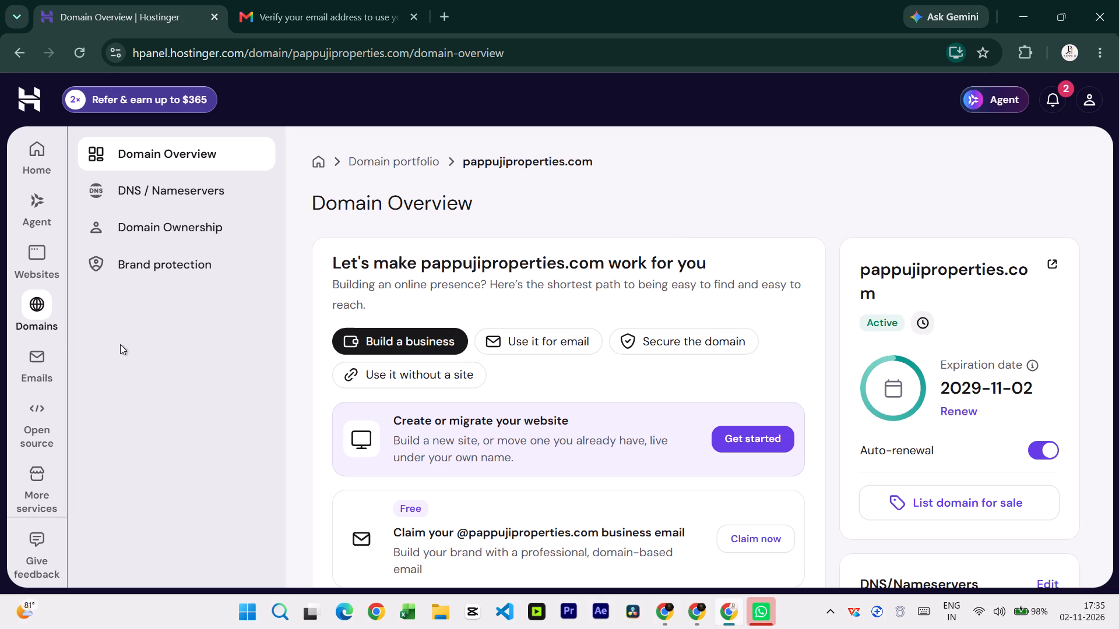
scroll(37, 361, "down", 4)
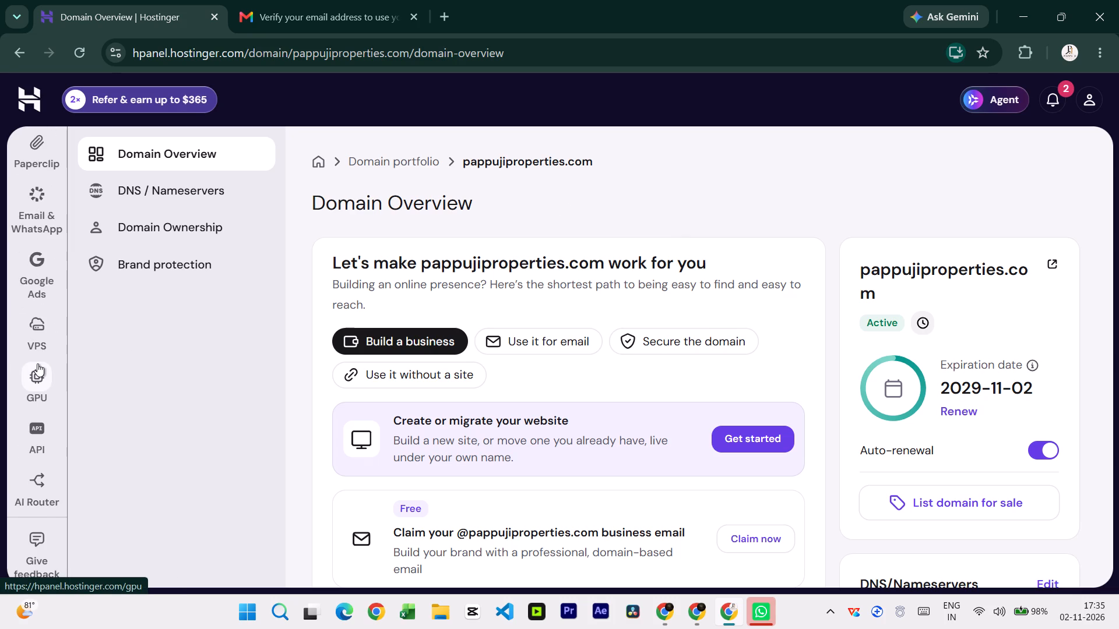
scroll(37, 363, "up", 1)
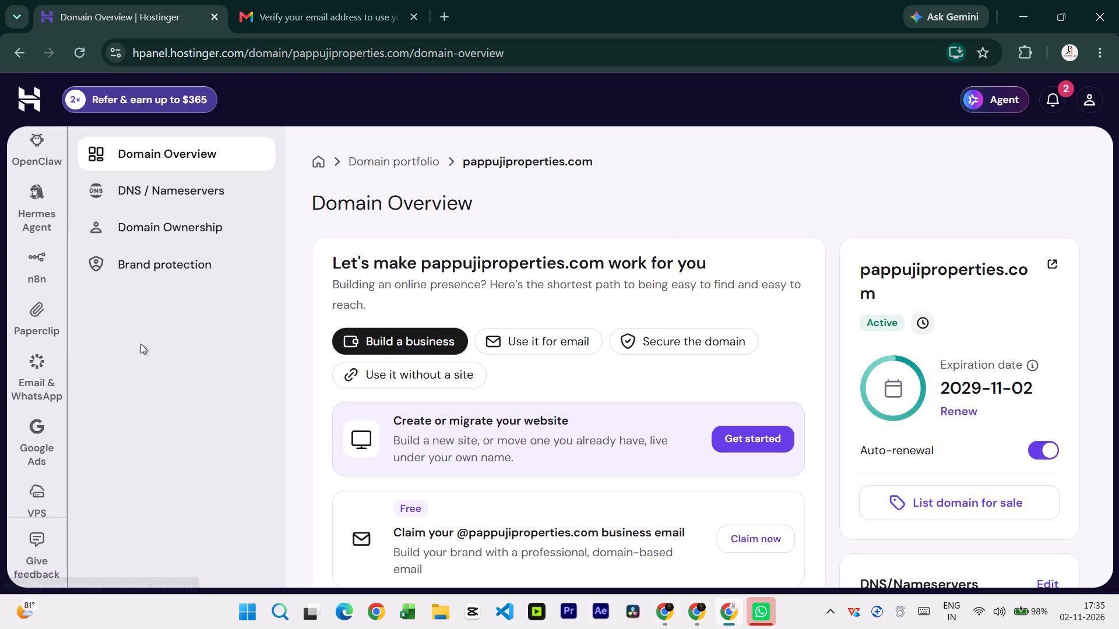
scroll(605, 420, "down", 2)
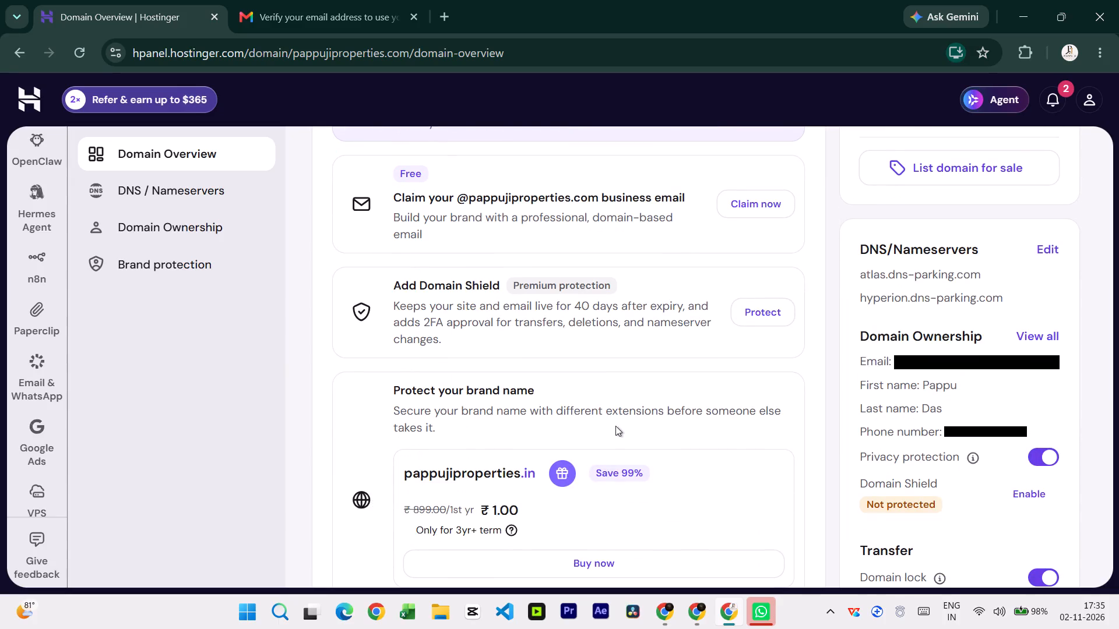
scroll(641, 259, "down", 3)
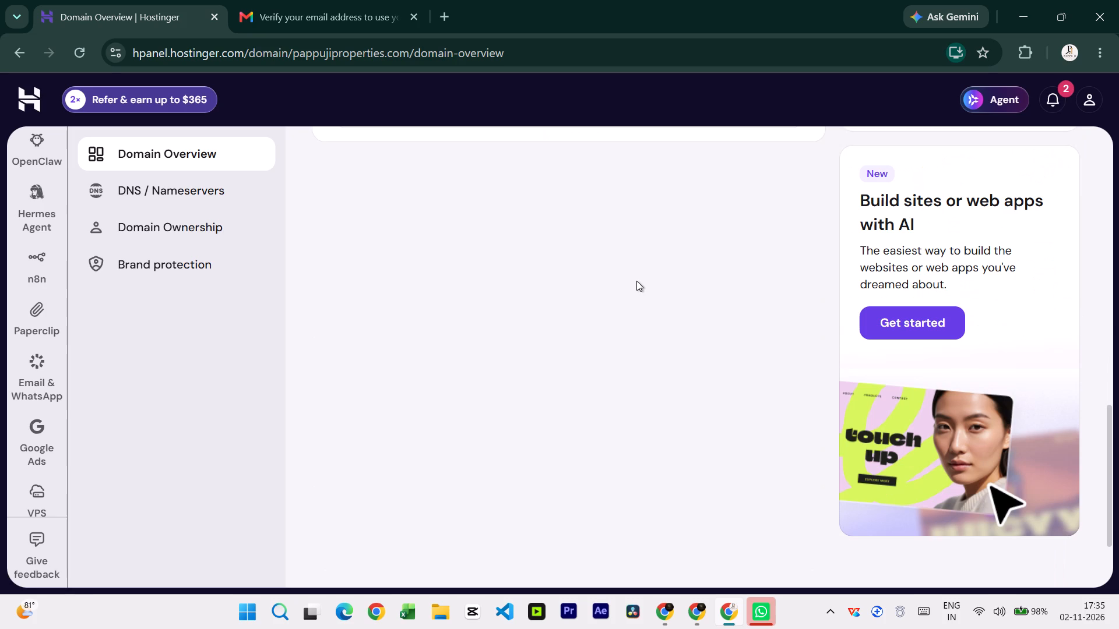
scroll(21, 334, "down", 2)
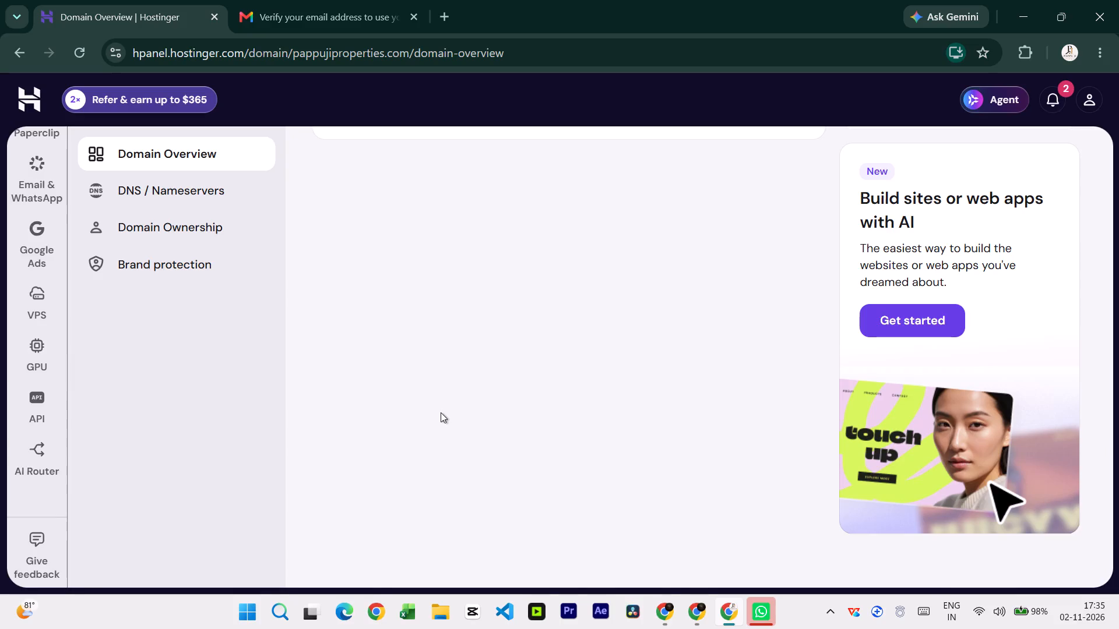
scroll(534, 415, "up", 5)
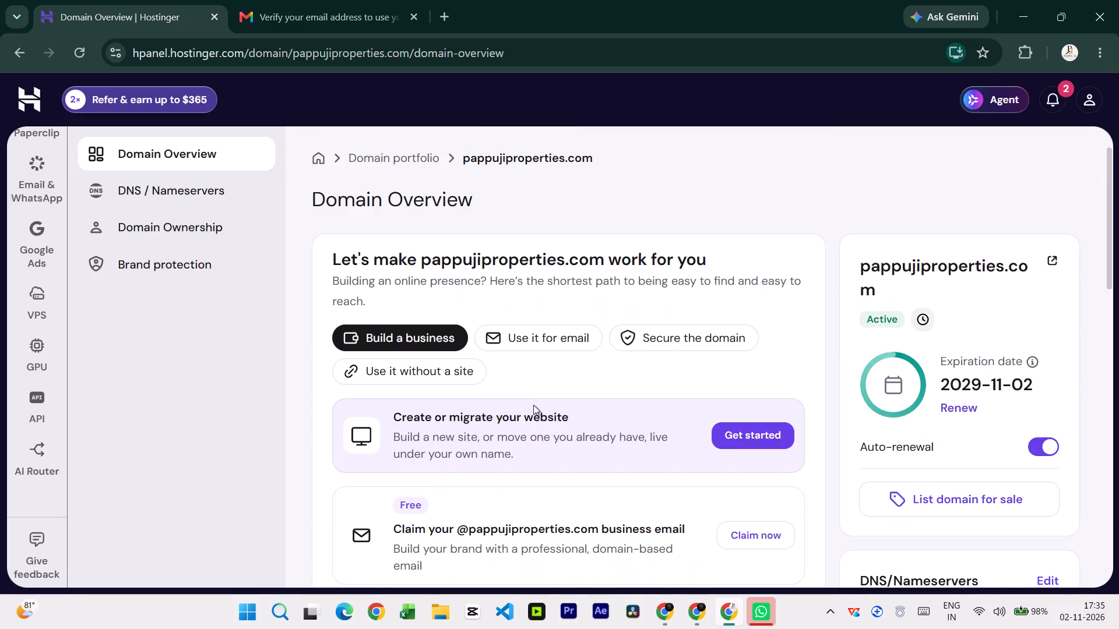
scroll(535, 453, "down", 1)
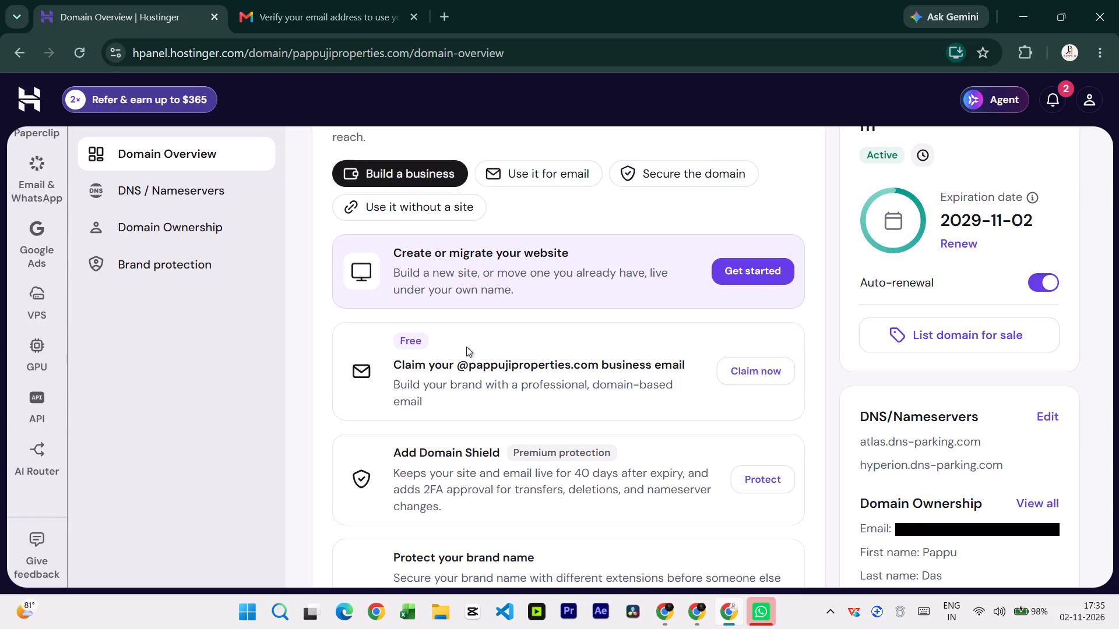
Open the DNS / Nameservers settings of pappujiproperties.com and examine the nameservers, the record entry form and the existing DNS records.
left_click(200, 195)
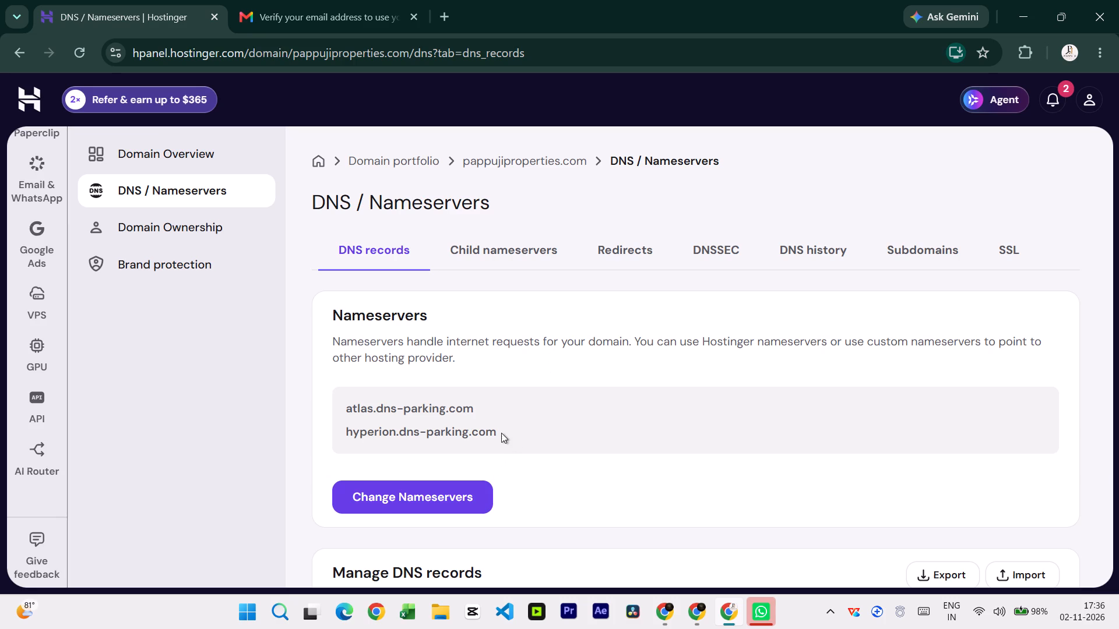
scroll(519, 431, "down", 2)
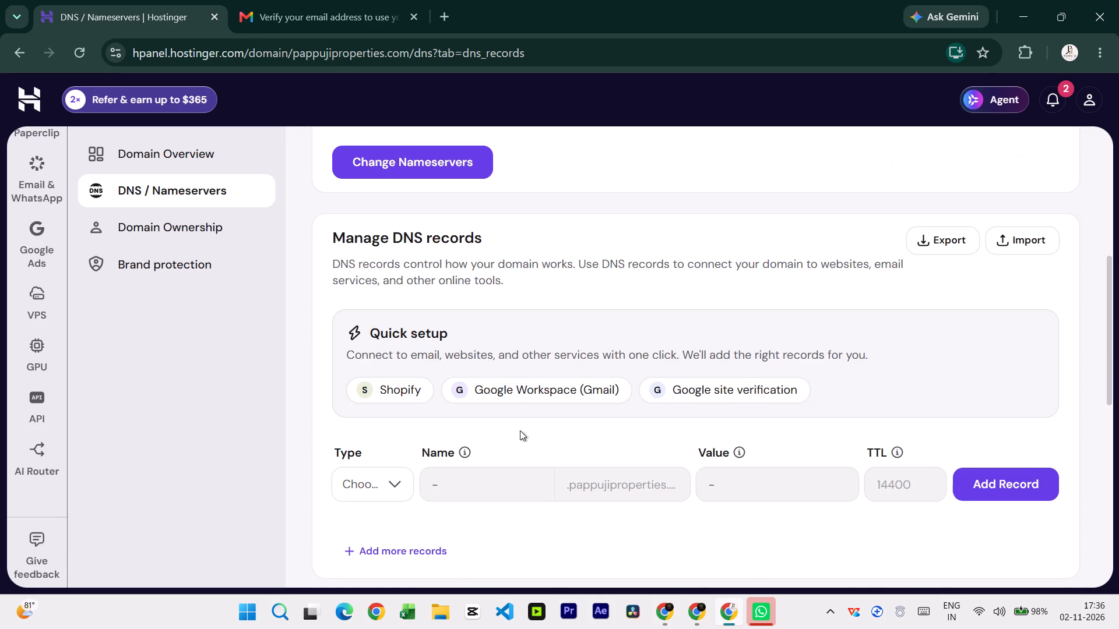
scroll(520, 430, "down", 1)
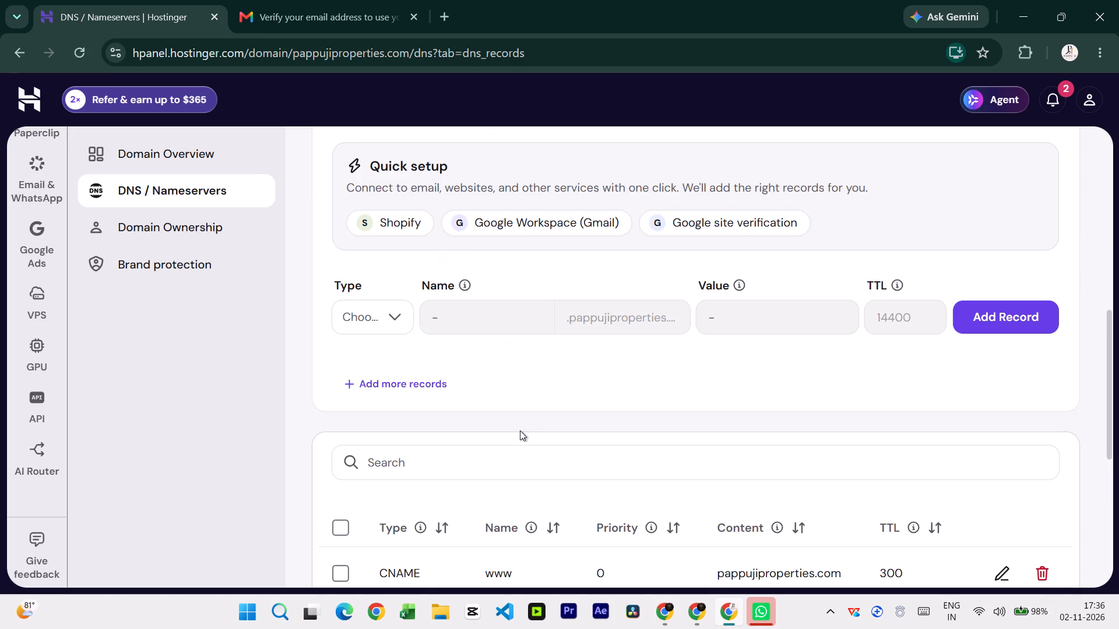
scroll(520, 430, "down", 1)
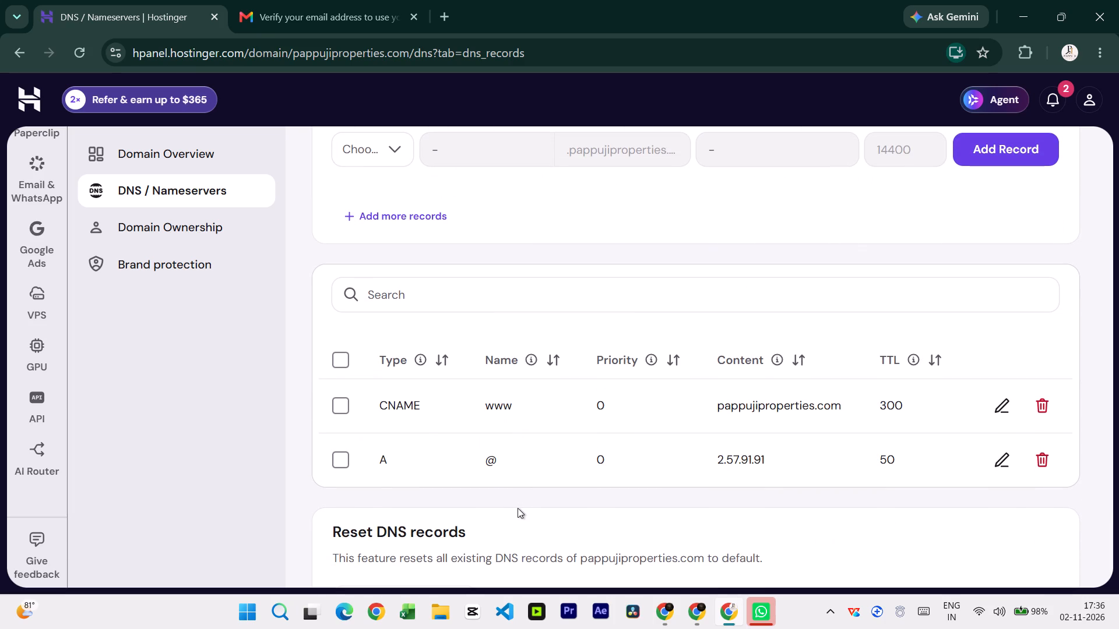
left_click_drag(1111, 433, 1113, 434)
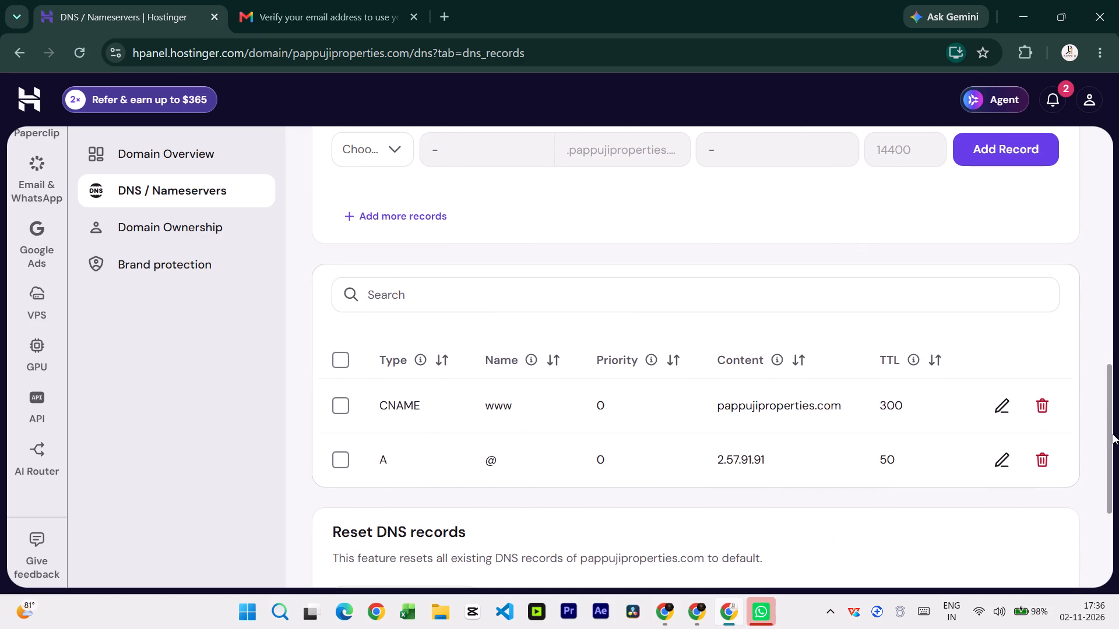
left_click_drag(1113, 434, 1113, 444)
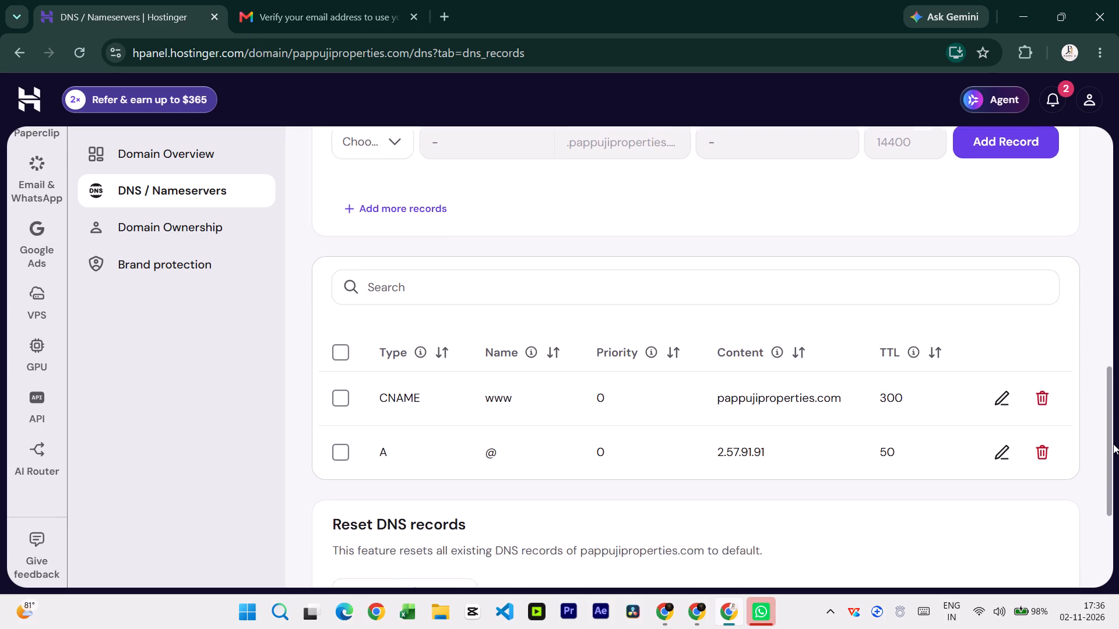
left_click_drag(1113, 444, 1115, 414)
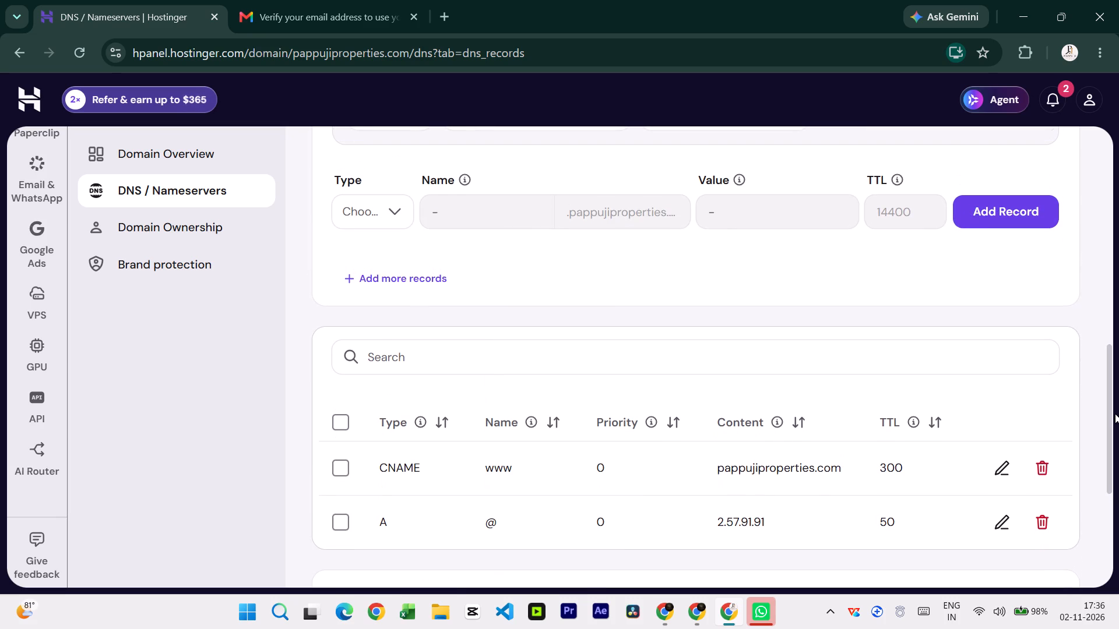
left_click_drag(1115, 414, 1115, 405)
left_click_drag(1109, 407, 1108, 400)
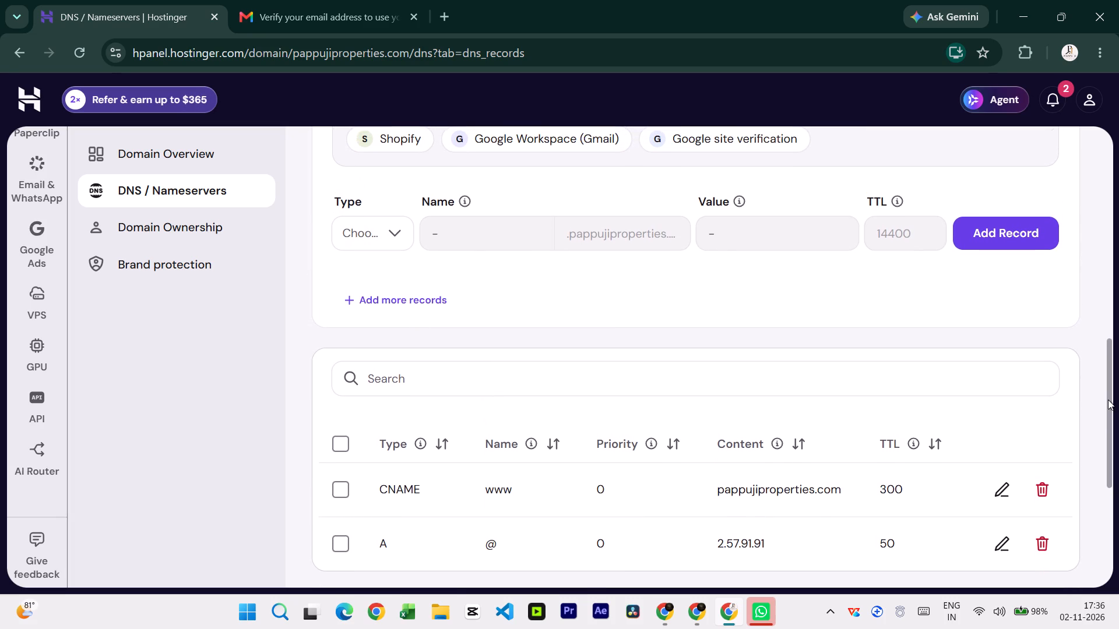